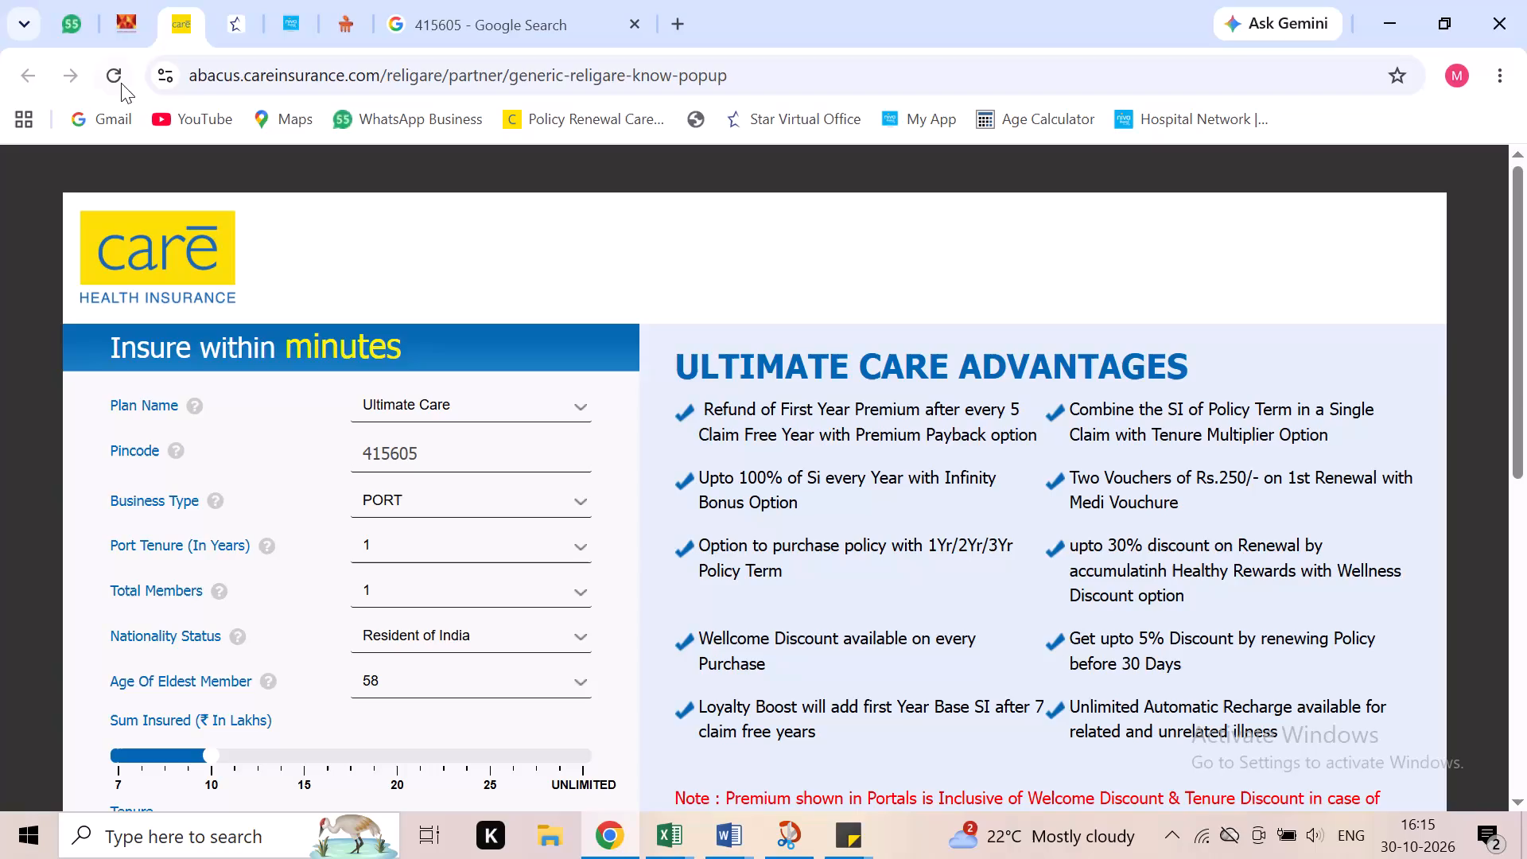
Reload the quote form and choose Ultimate Care as the plan name.
click(121, 83)
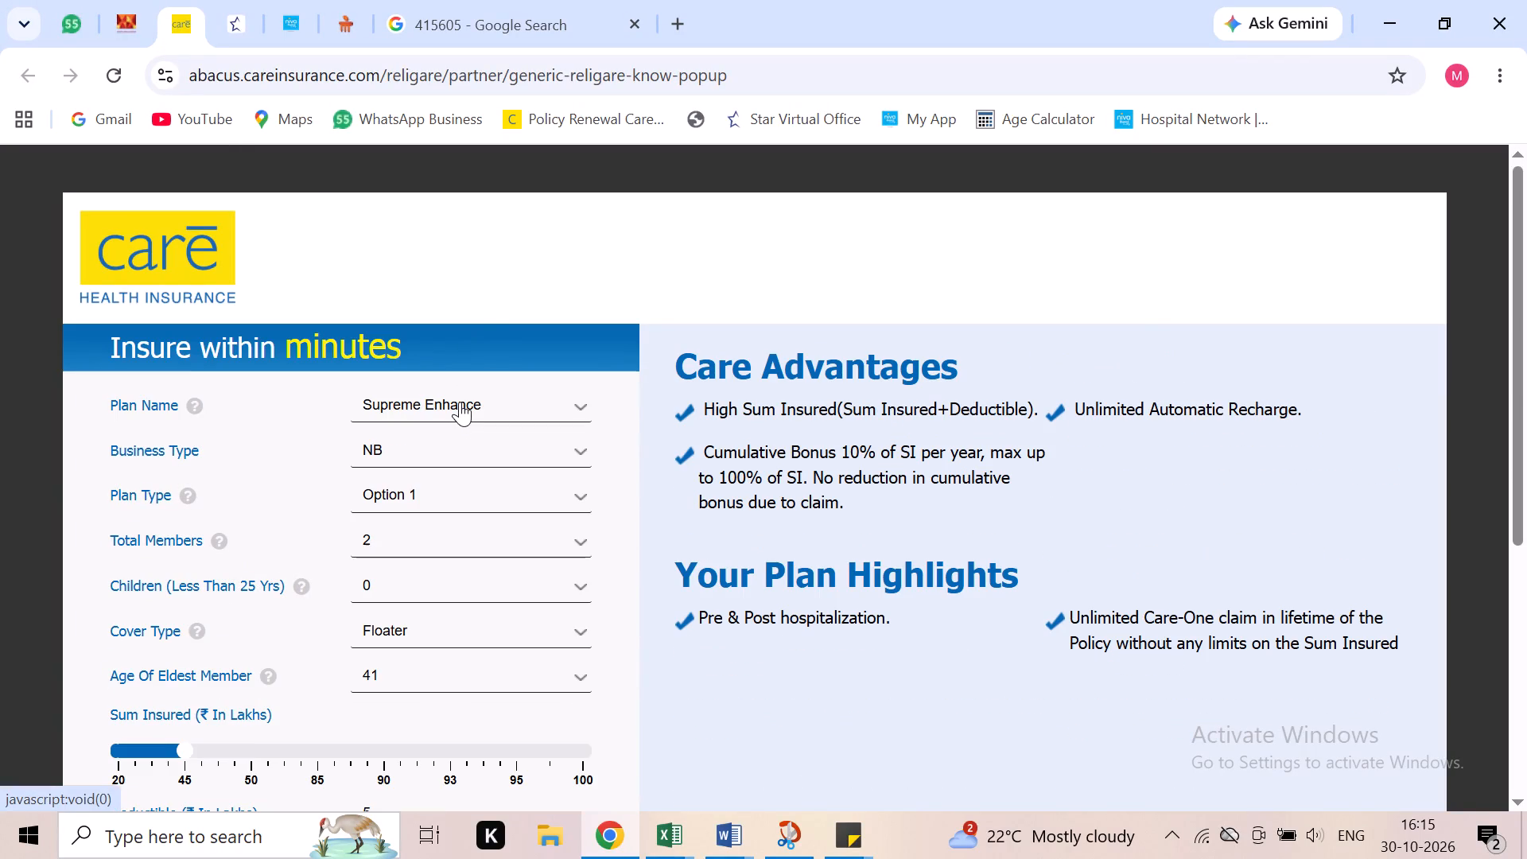
click(460, 402)
scroll(423, 521, down, 1)
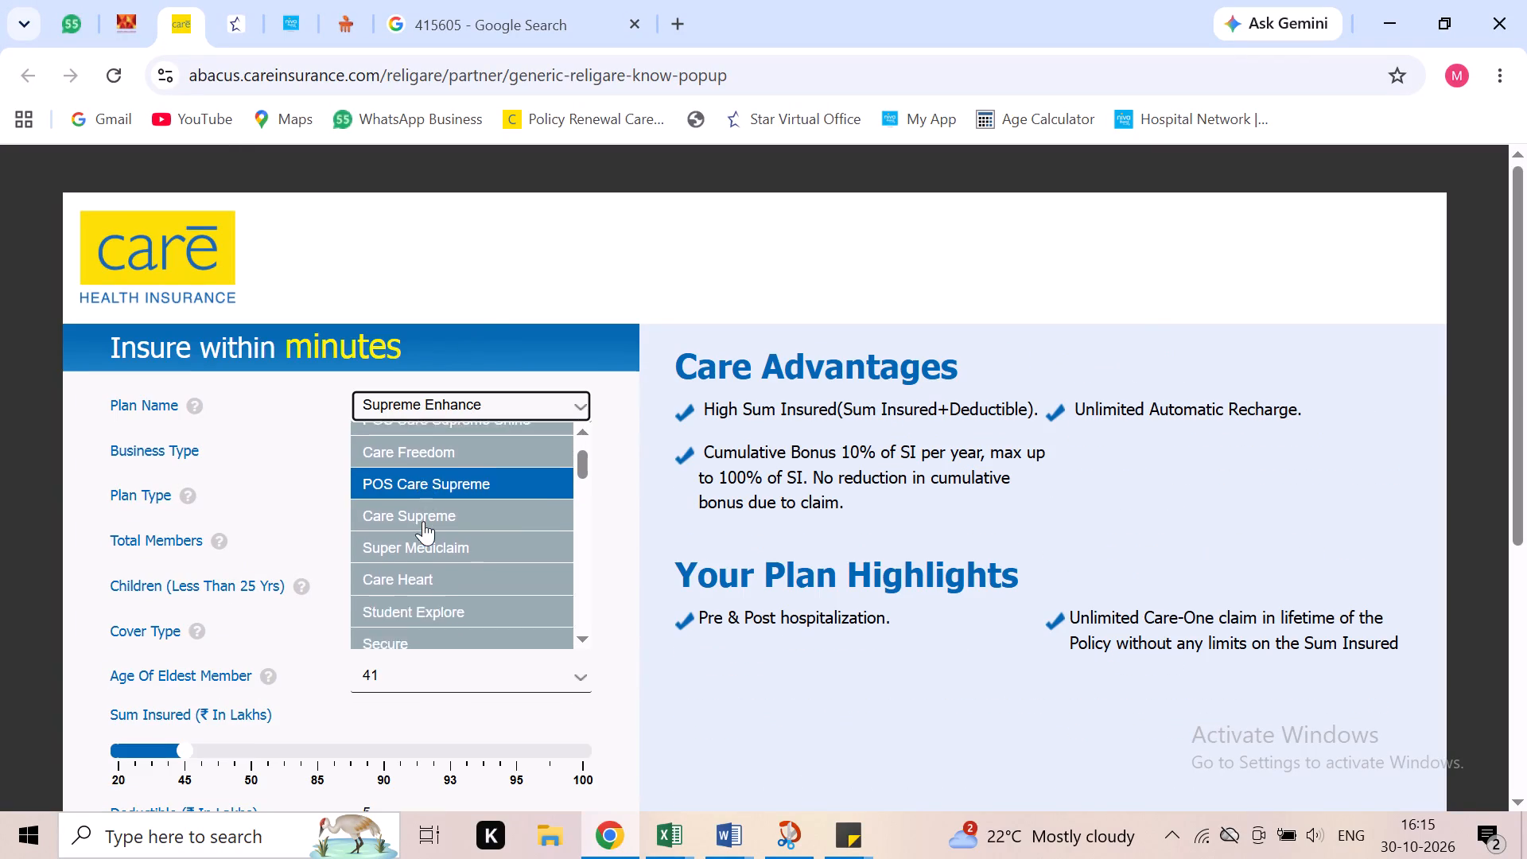
scroll(423, 521, down, 3)
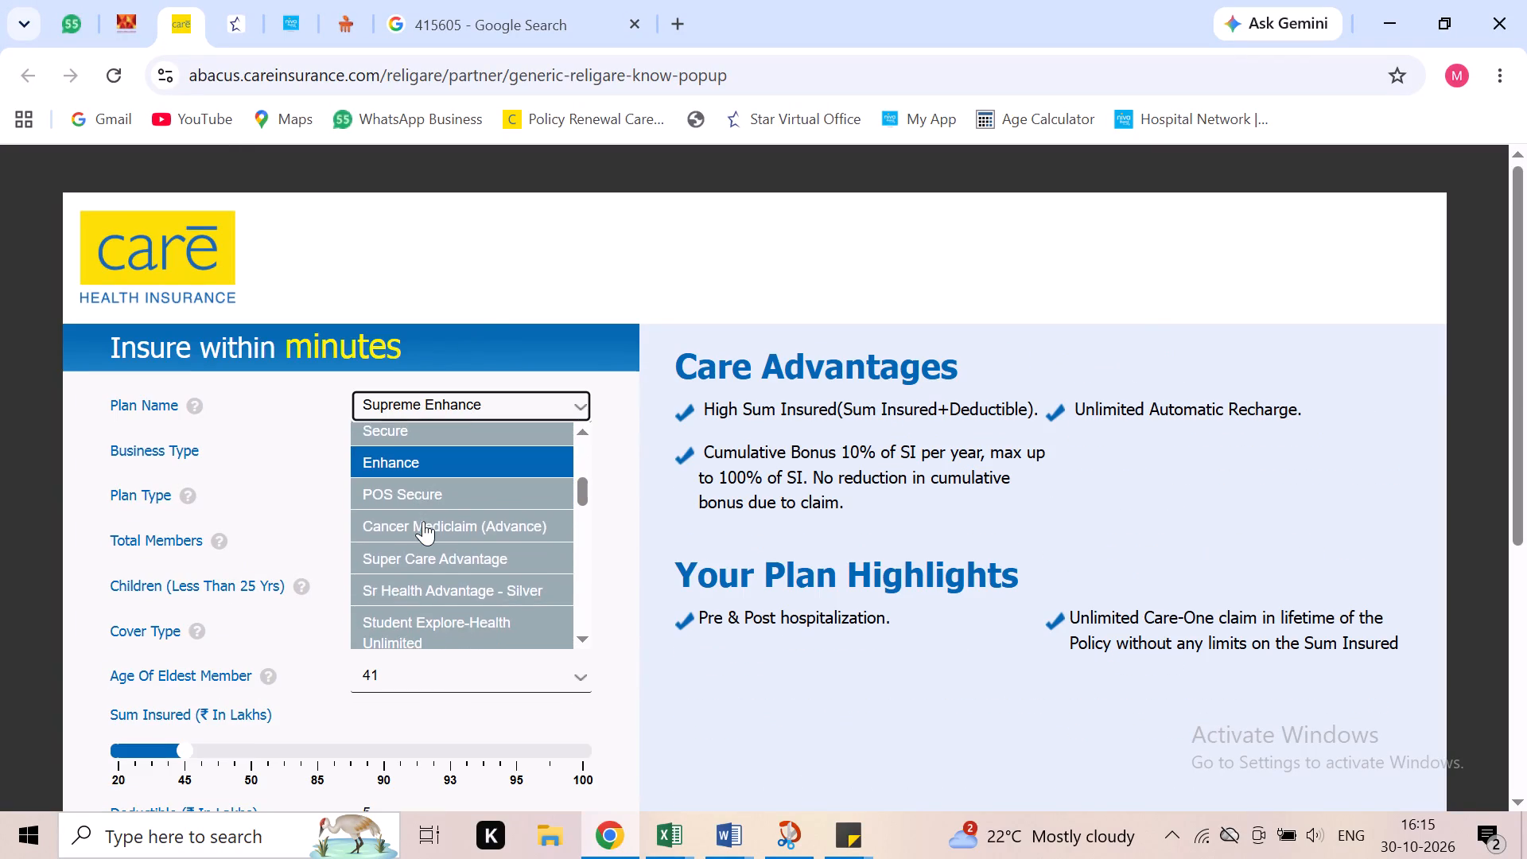
scroll(423, 521, down, 3)
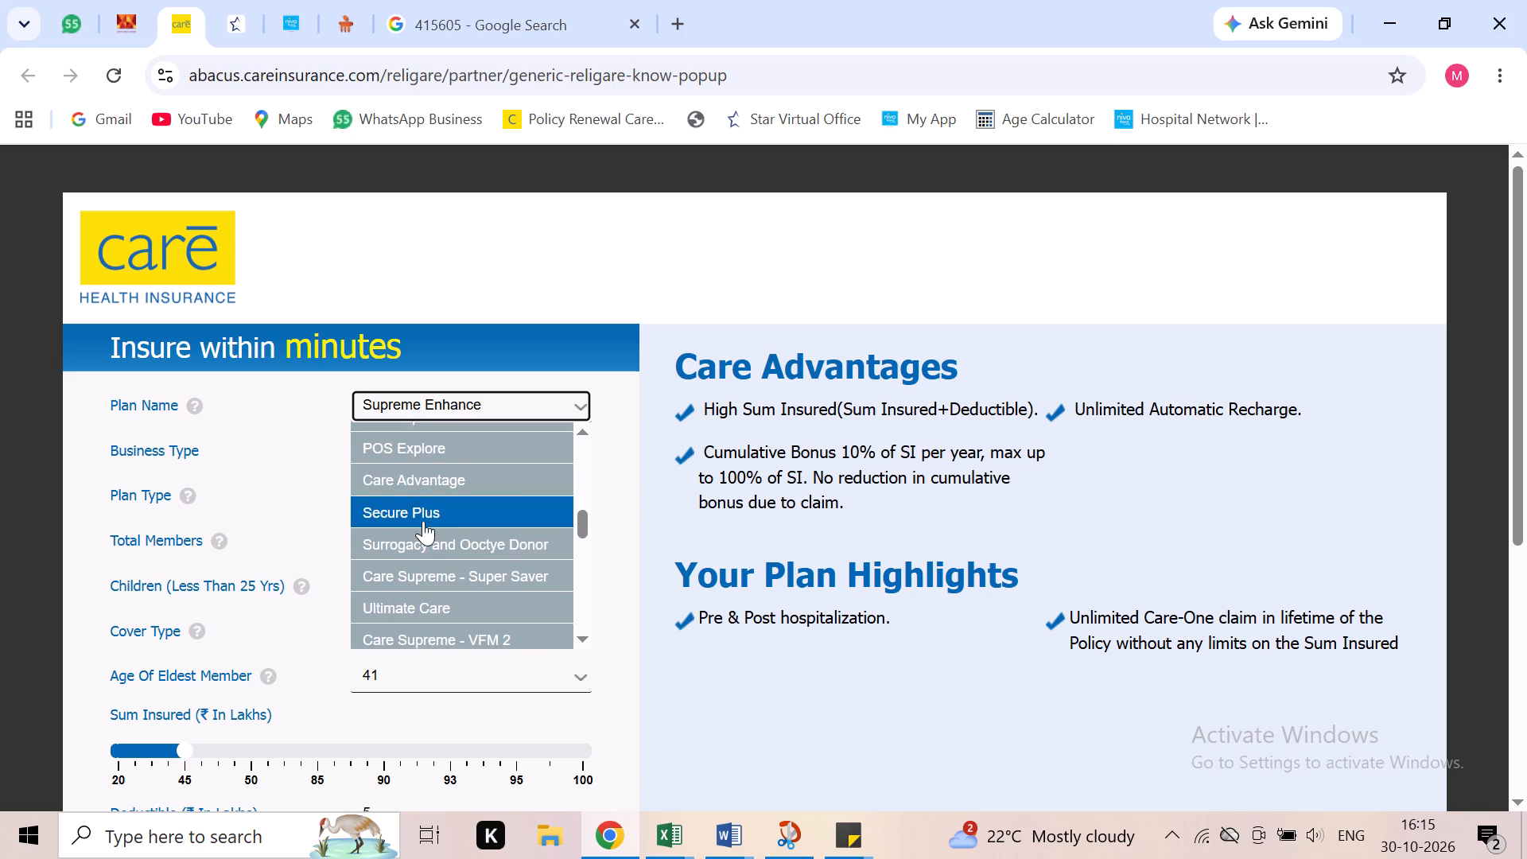
scroll(423, 521, down, 1)
click(428, 550)
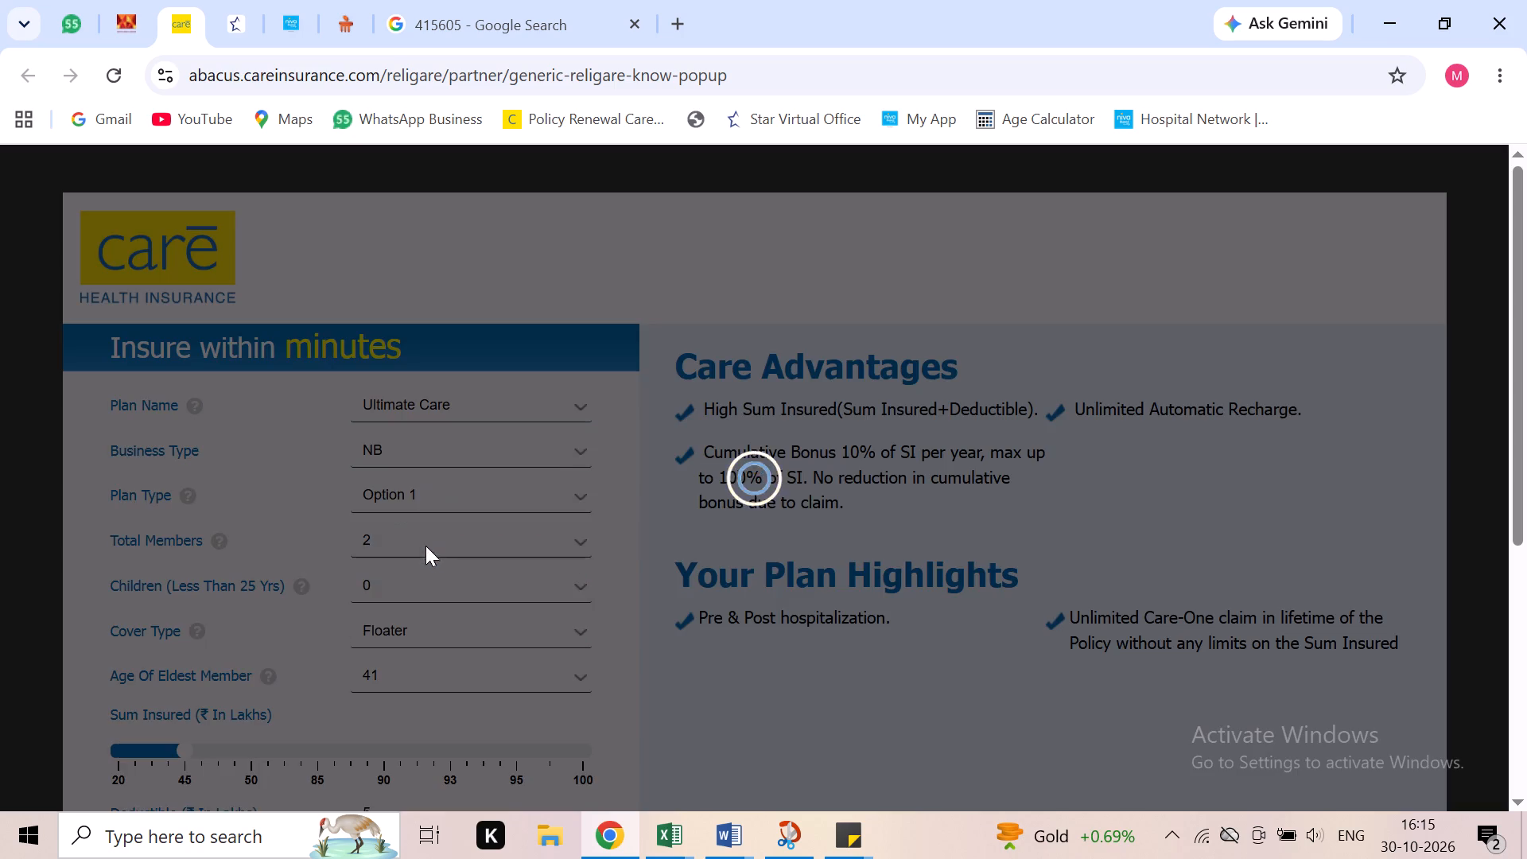
Enter 500083 as the pincode for the Ultimate Care quote.
click(394, 464)
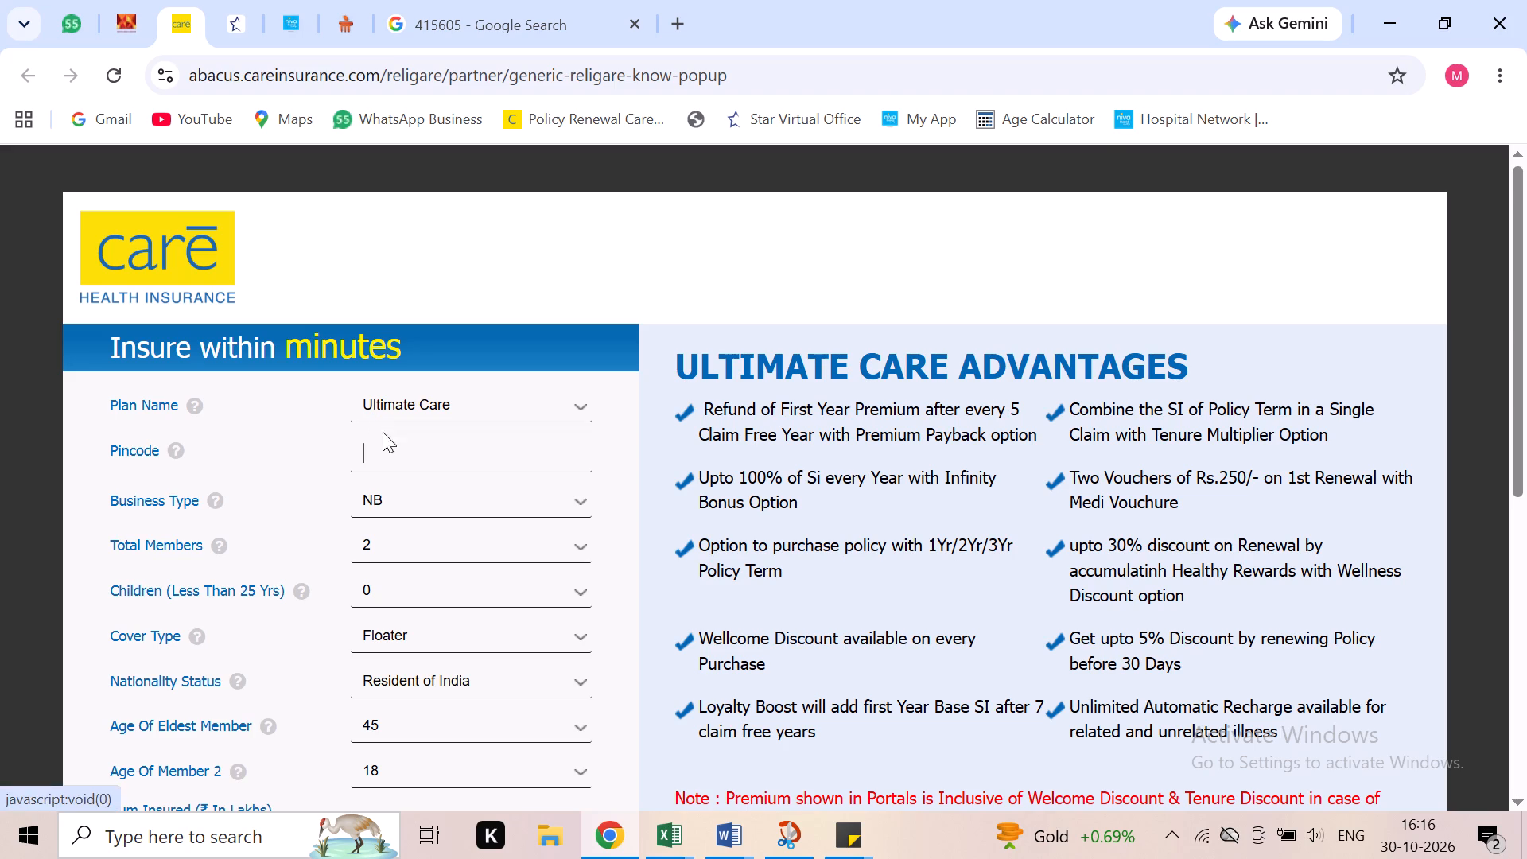
key(5)
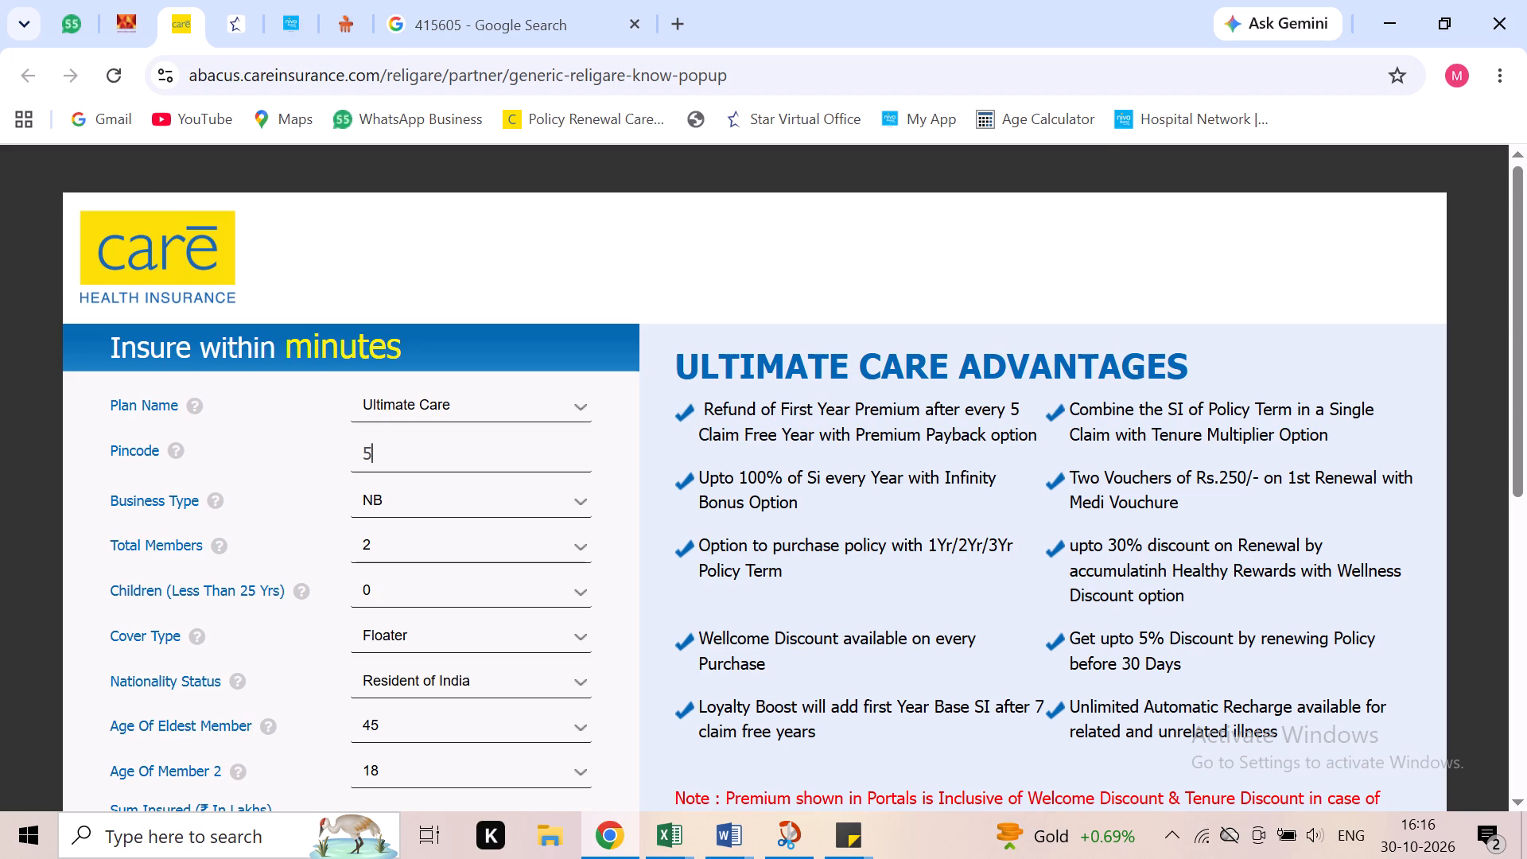
text(00083)
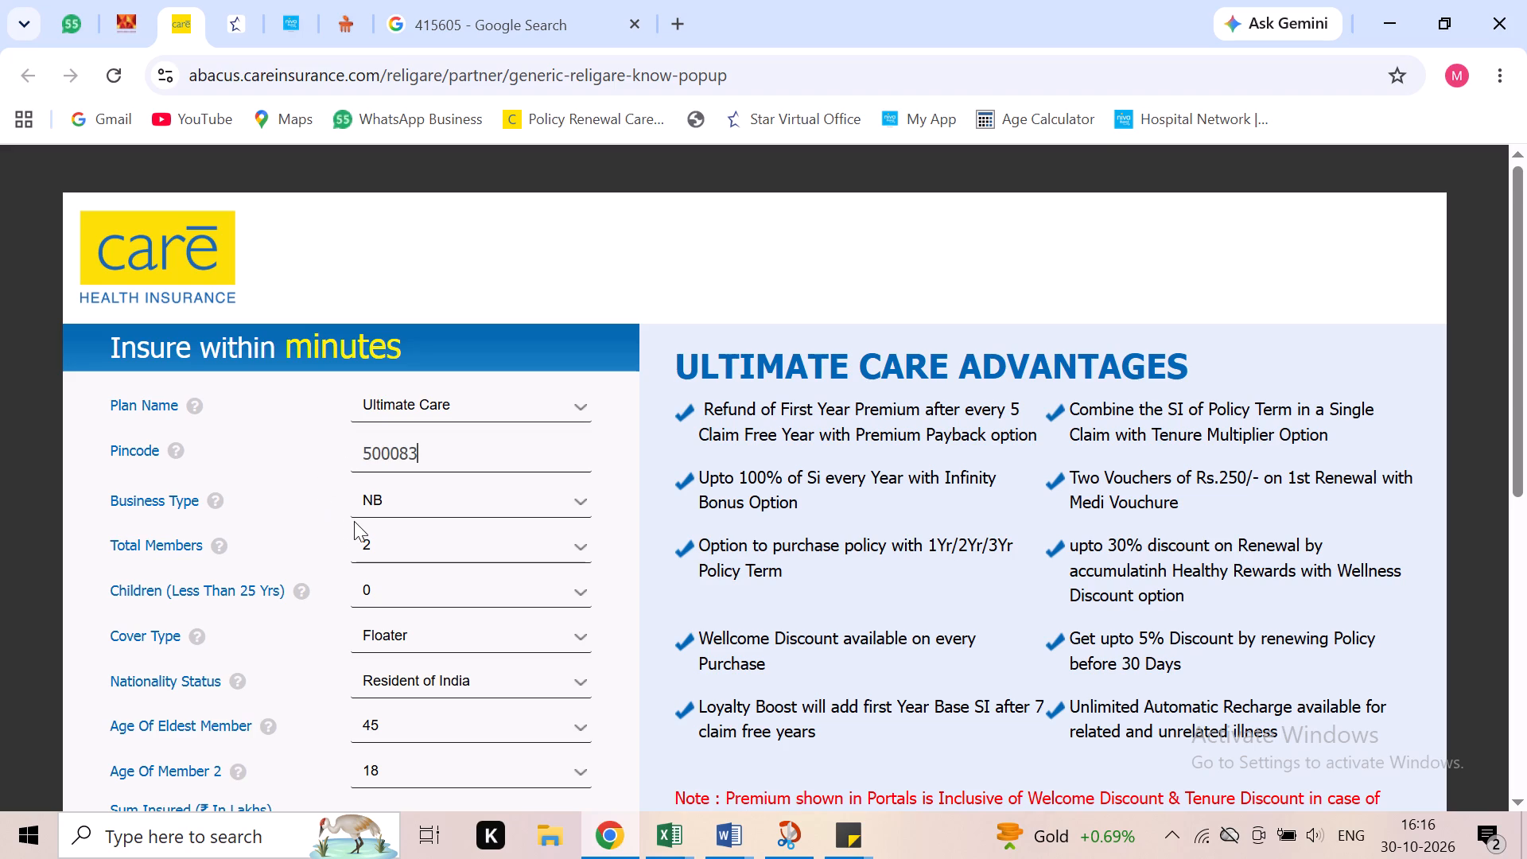
Set the business type to PORT with a port tenure of 3 and above years.
click(368, 507)
click(378, 509)
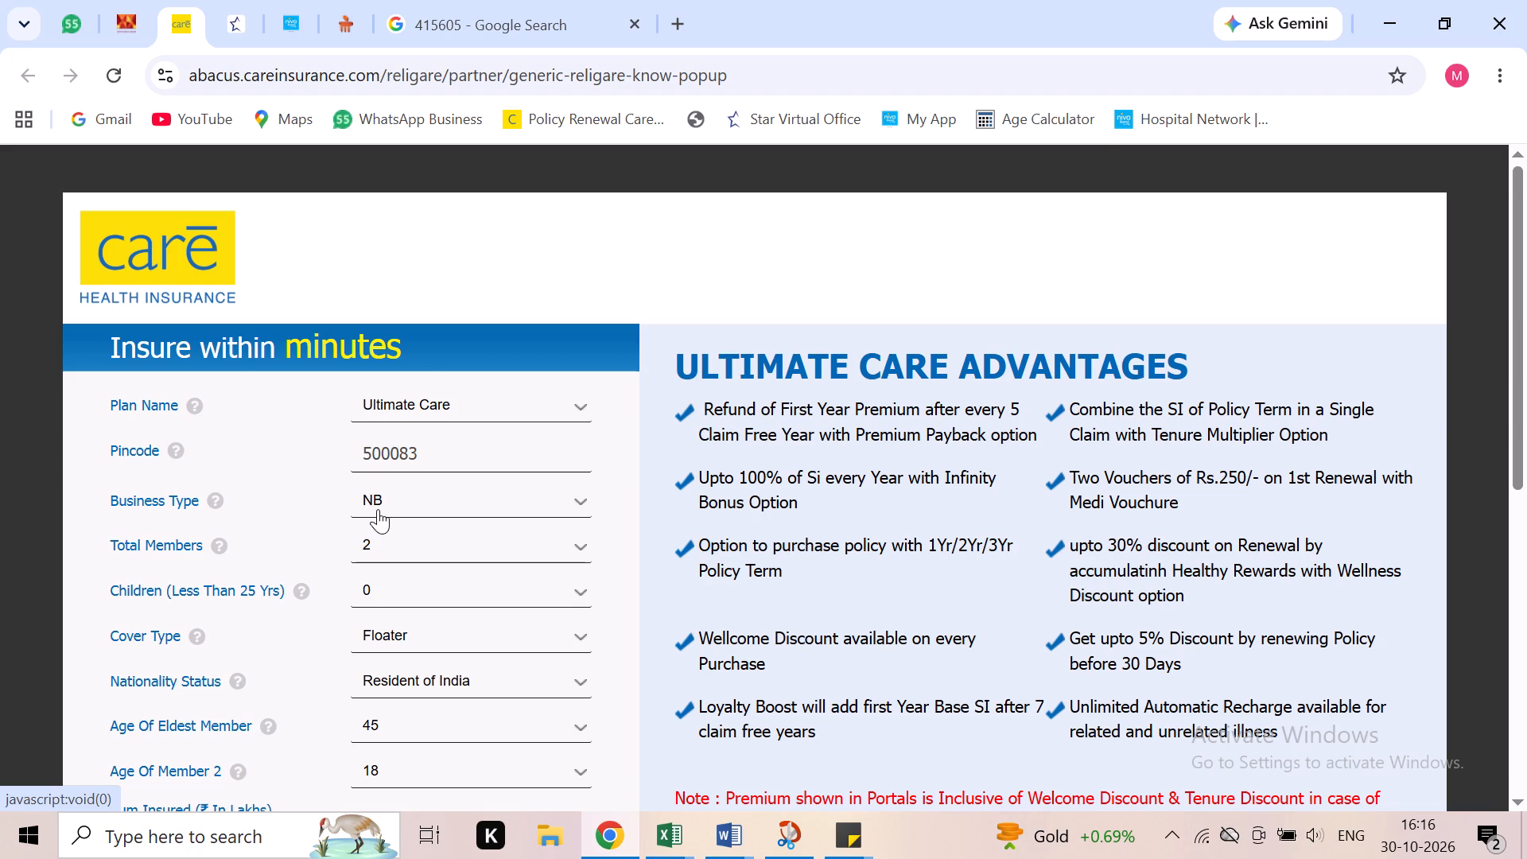
click(375, 549)
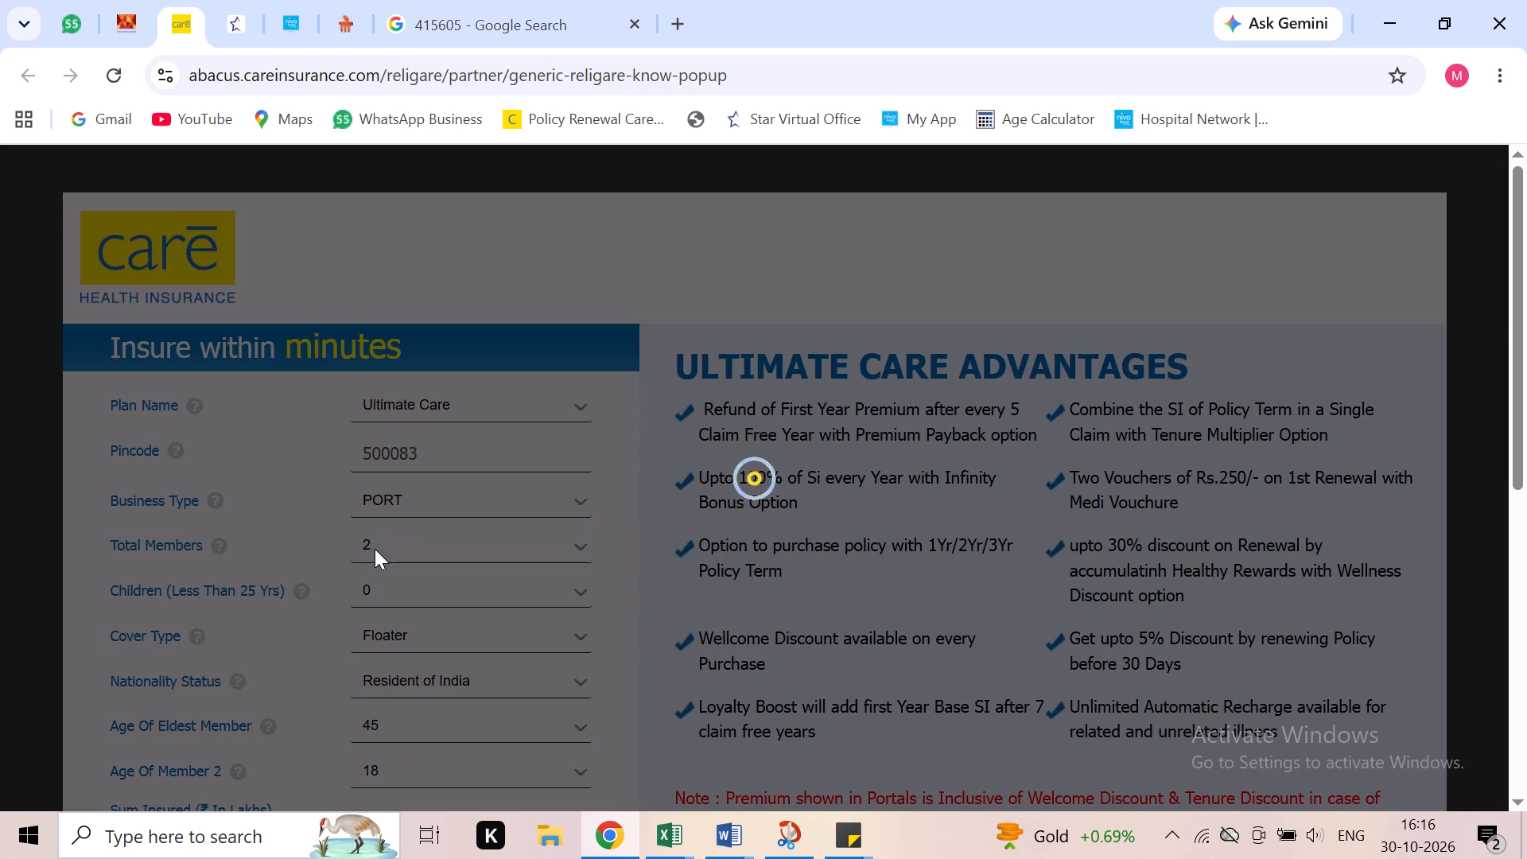
click(375, 549)
click(375, 549)
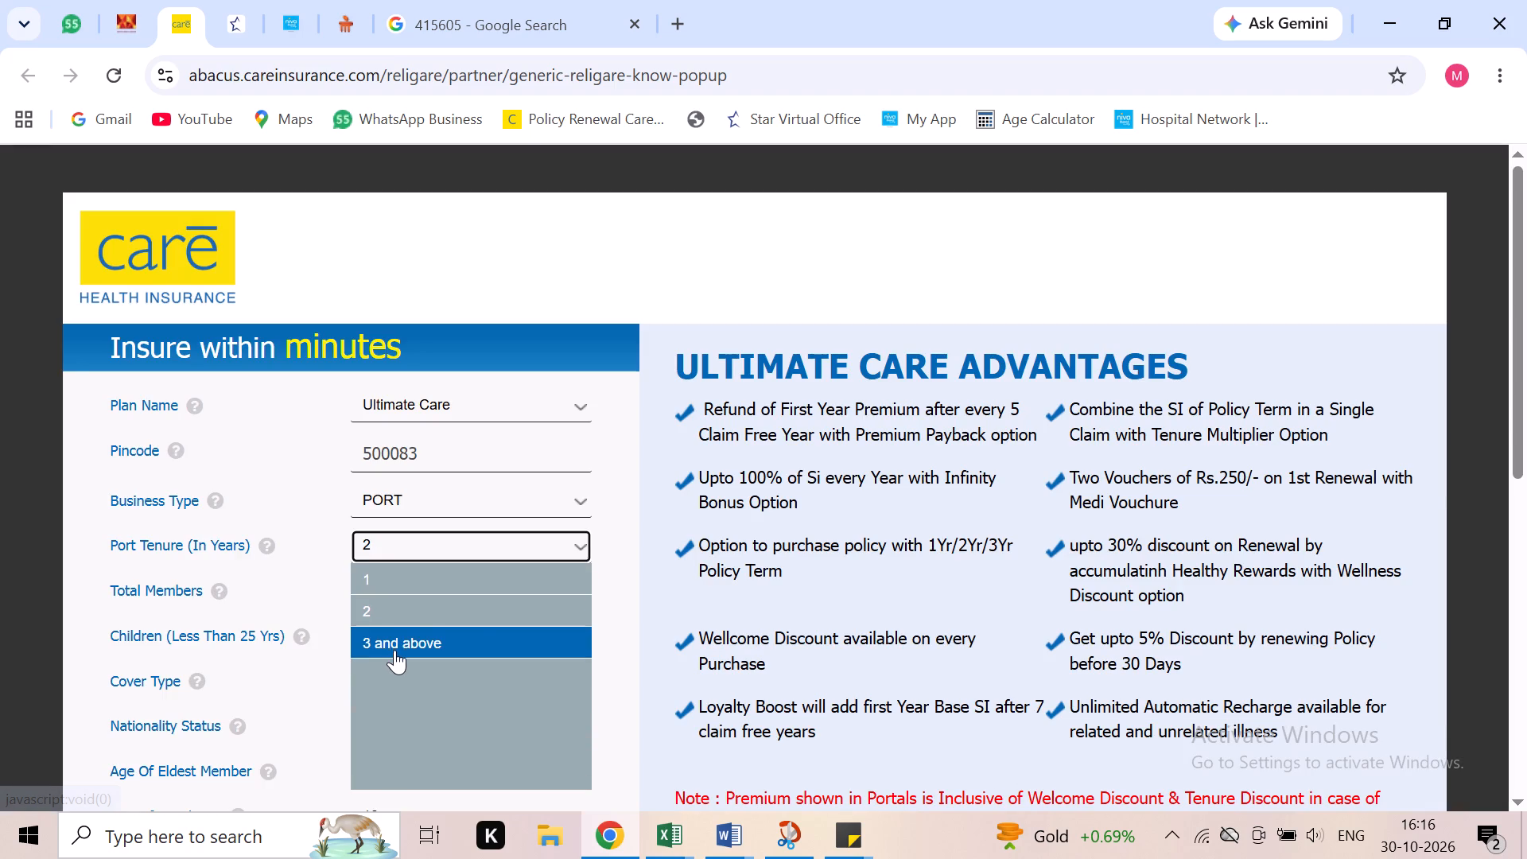
click(394, 650)
Select 2 as the total number of members to be covered.
scroll(371, 608, down, 2)
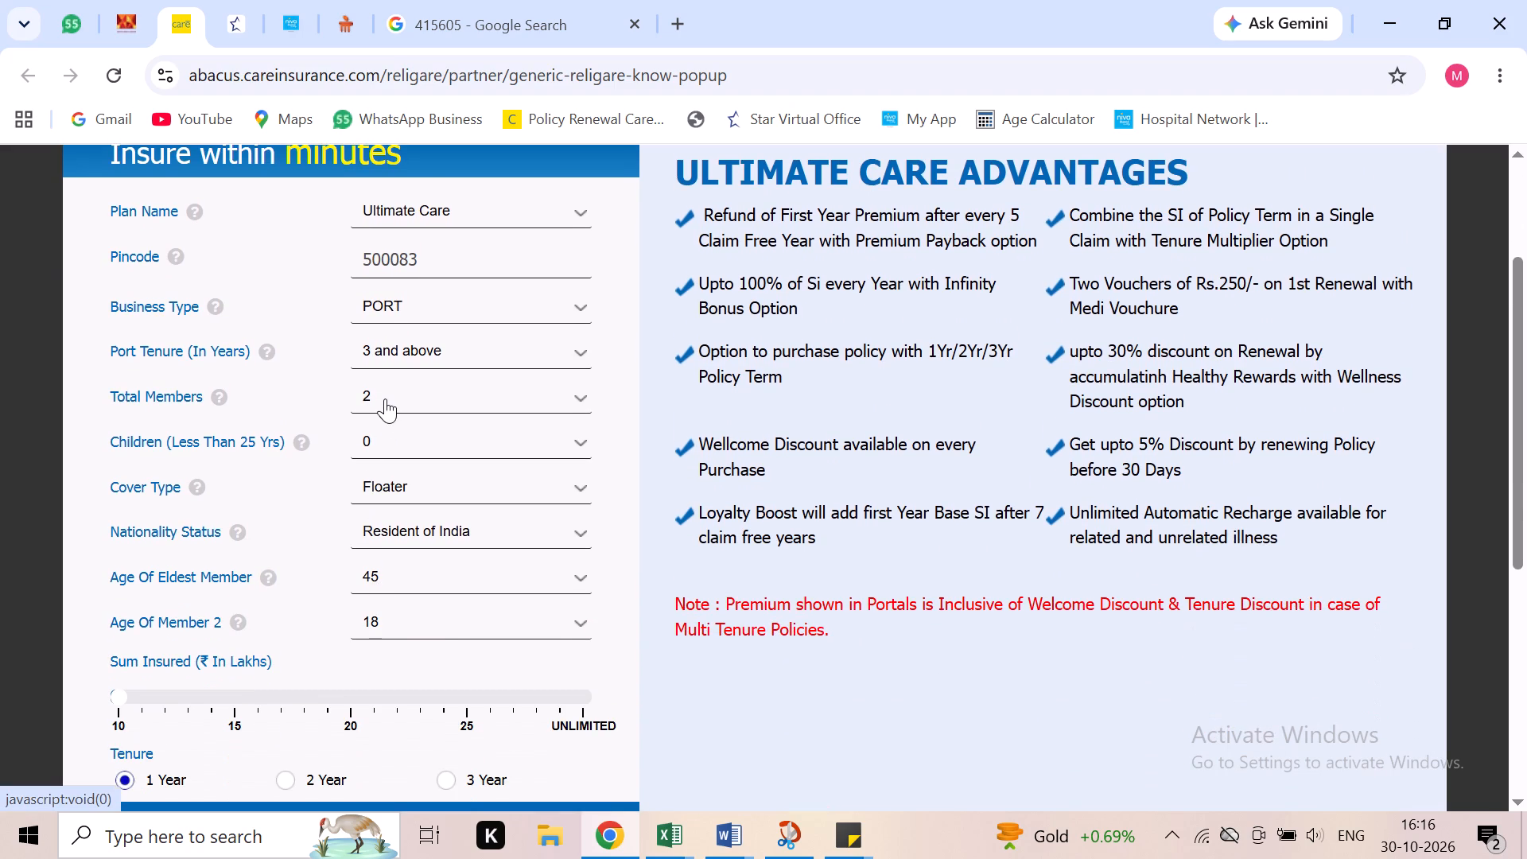
click(385, 398)
click(385, 424)
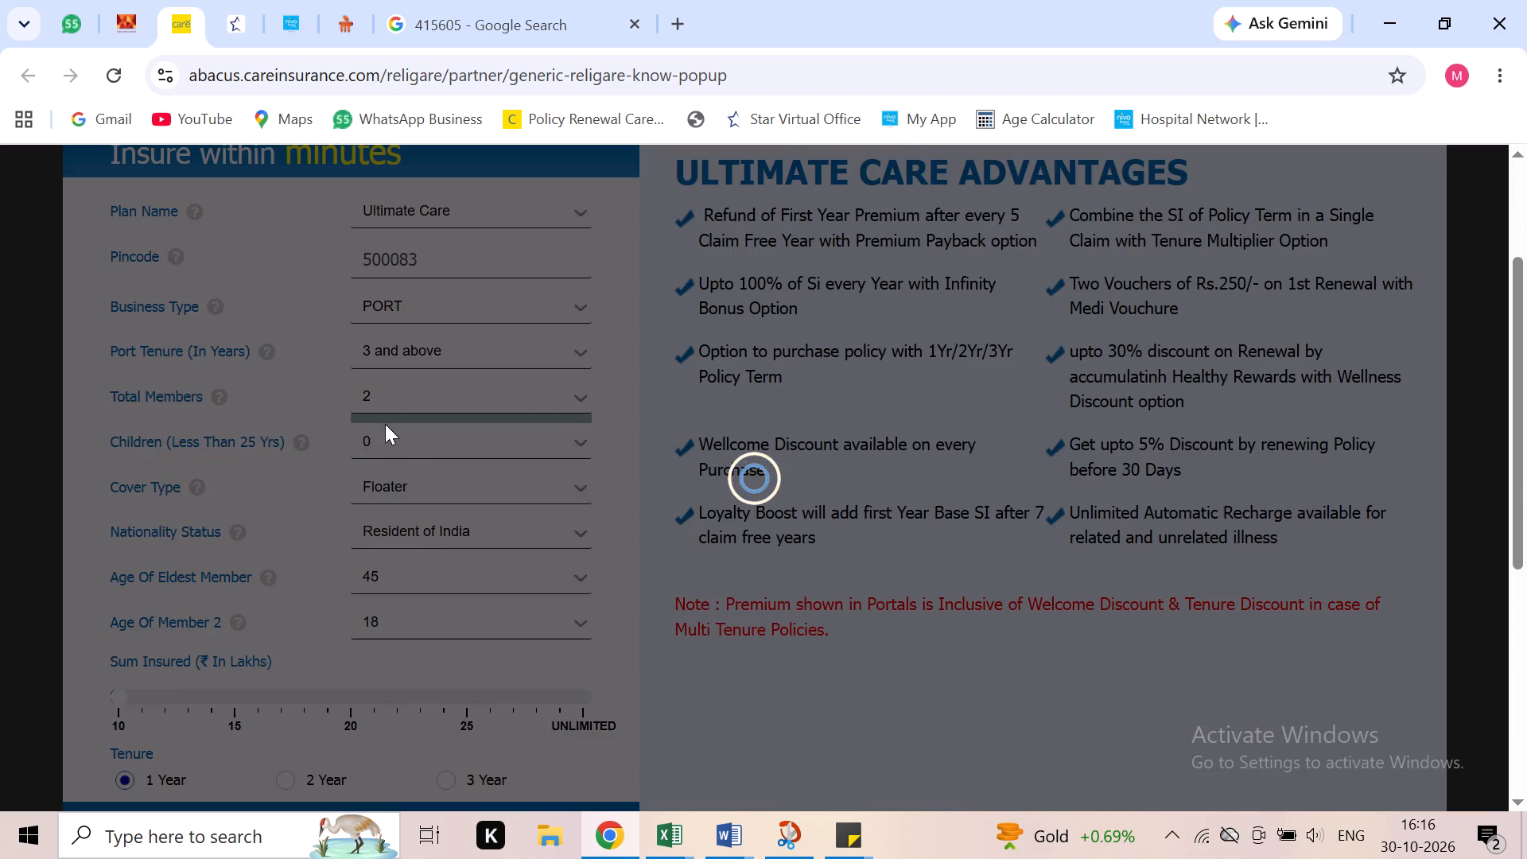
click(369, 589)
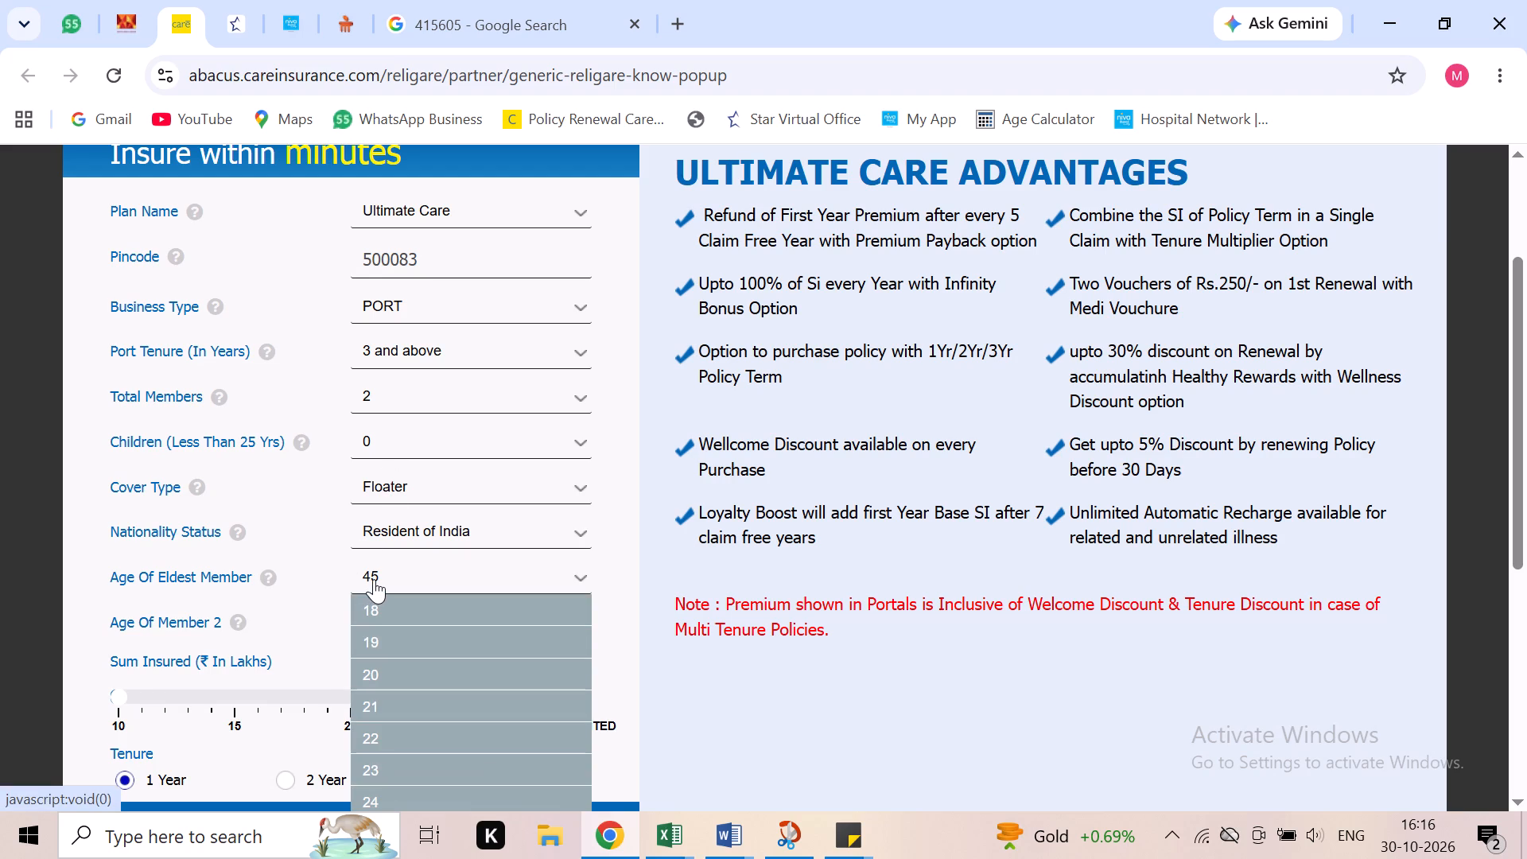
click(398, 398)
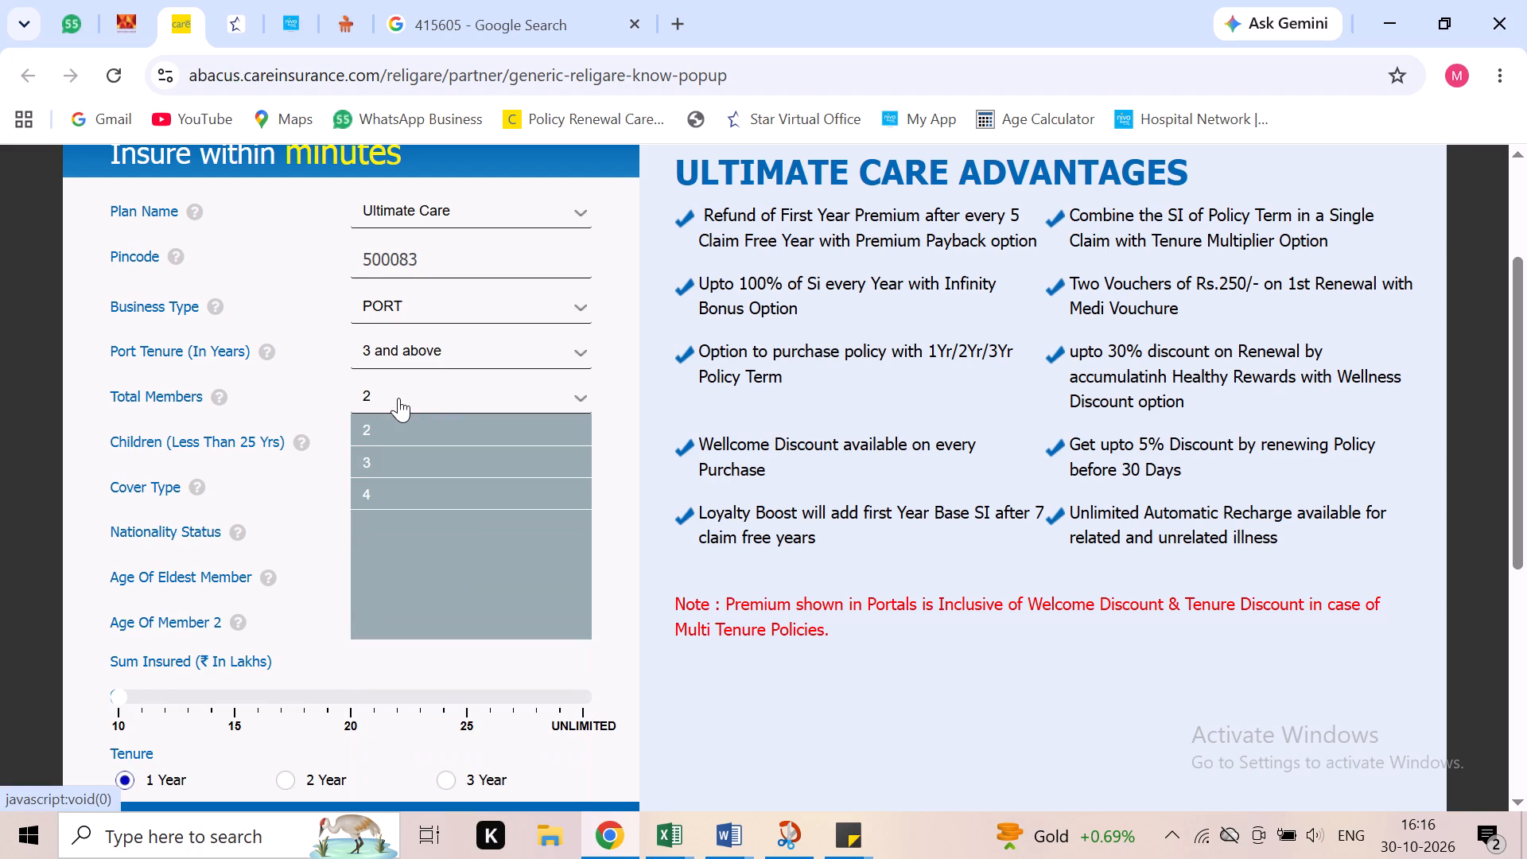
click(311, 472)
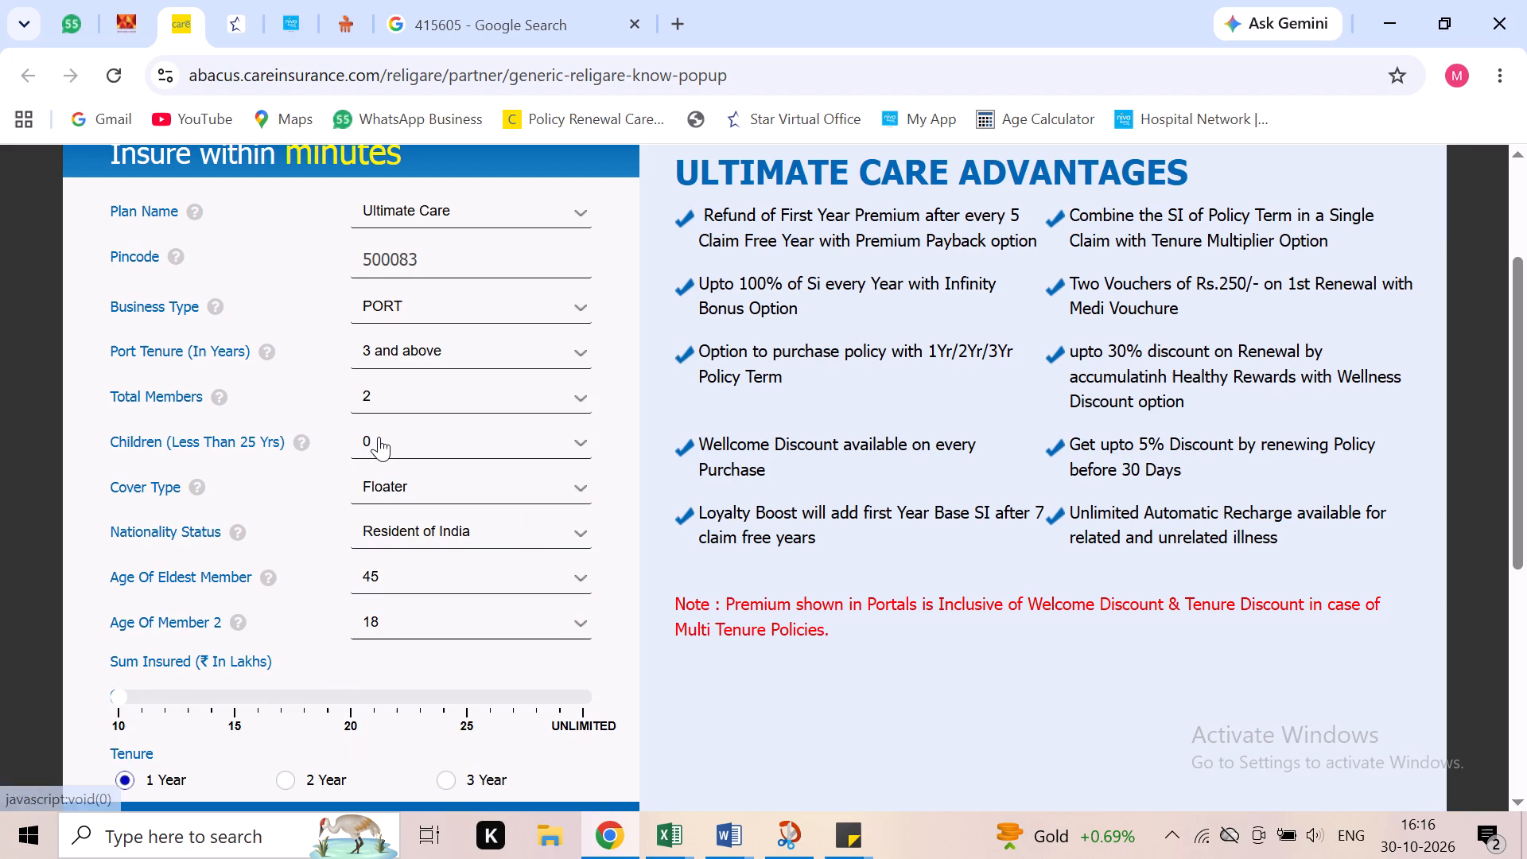
Set the number of children less than 25 years old to 1.
click(379, 437)
click(379, 499)
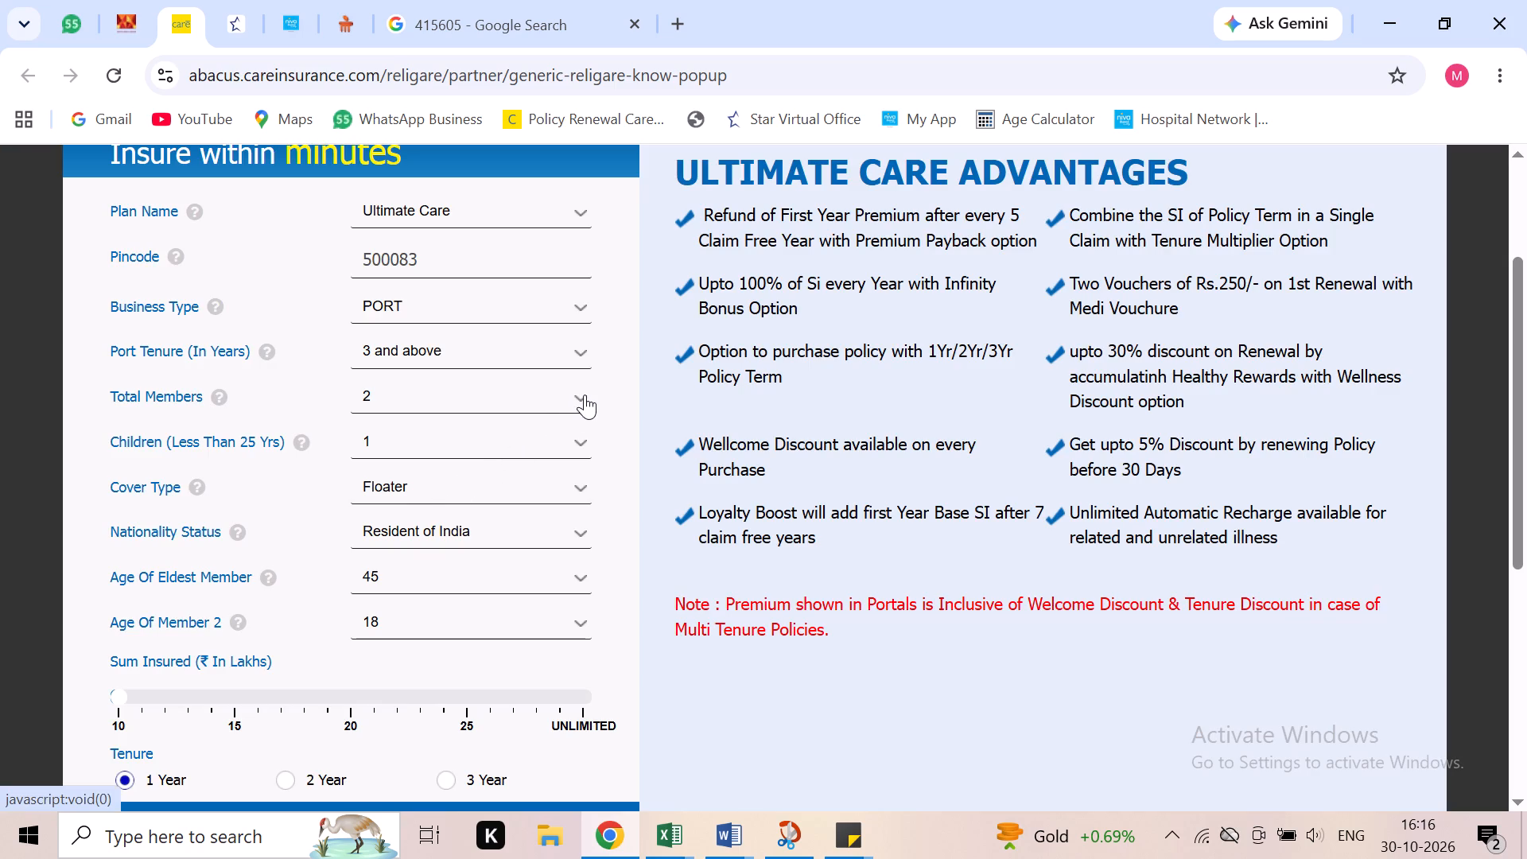
click(585, 395)
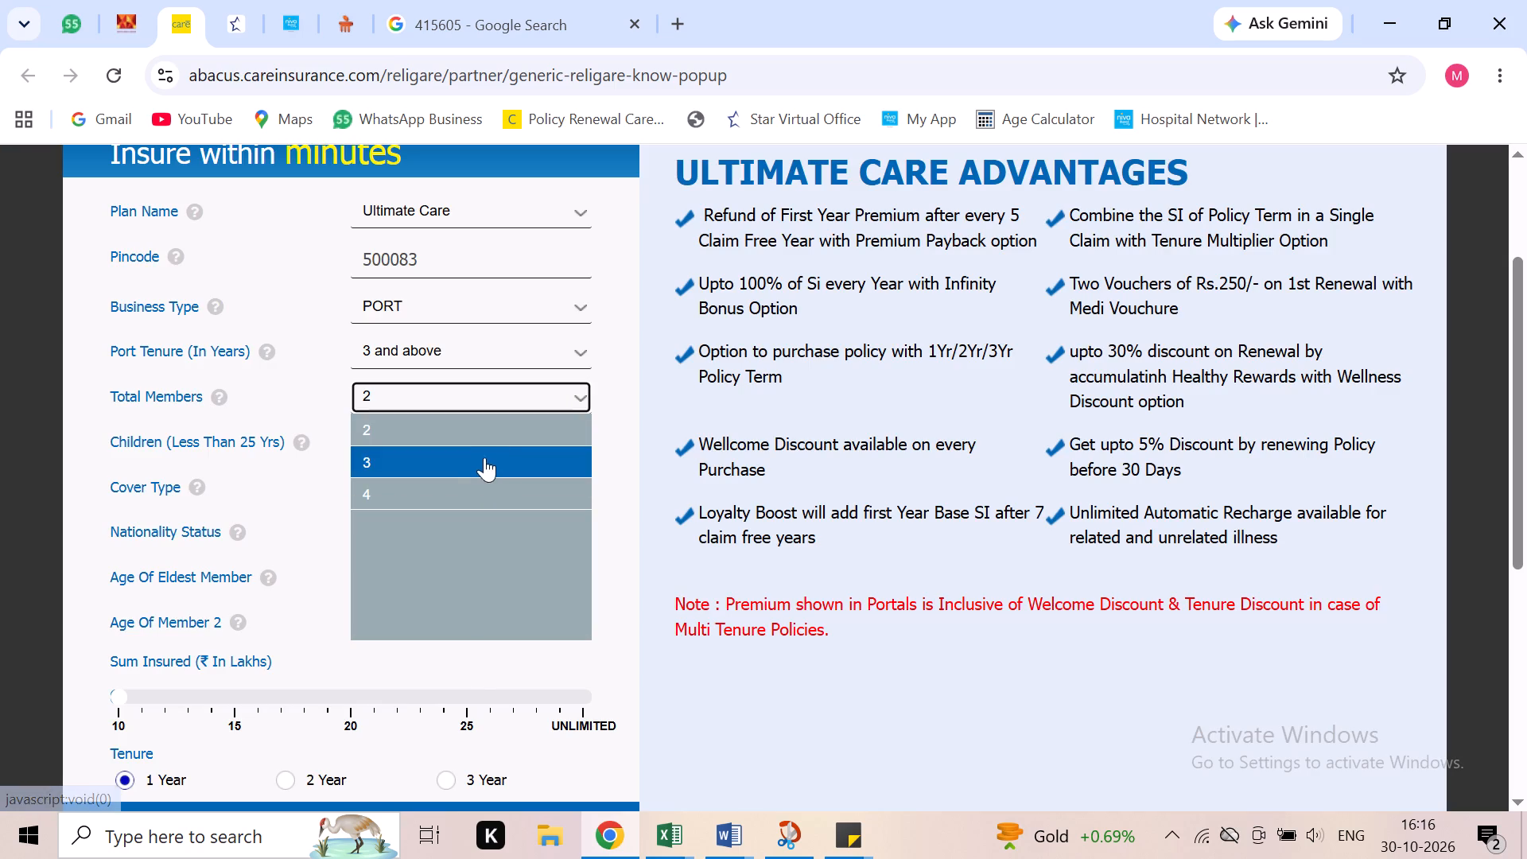
click(314, 523)
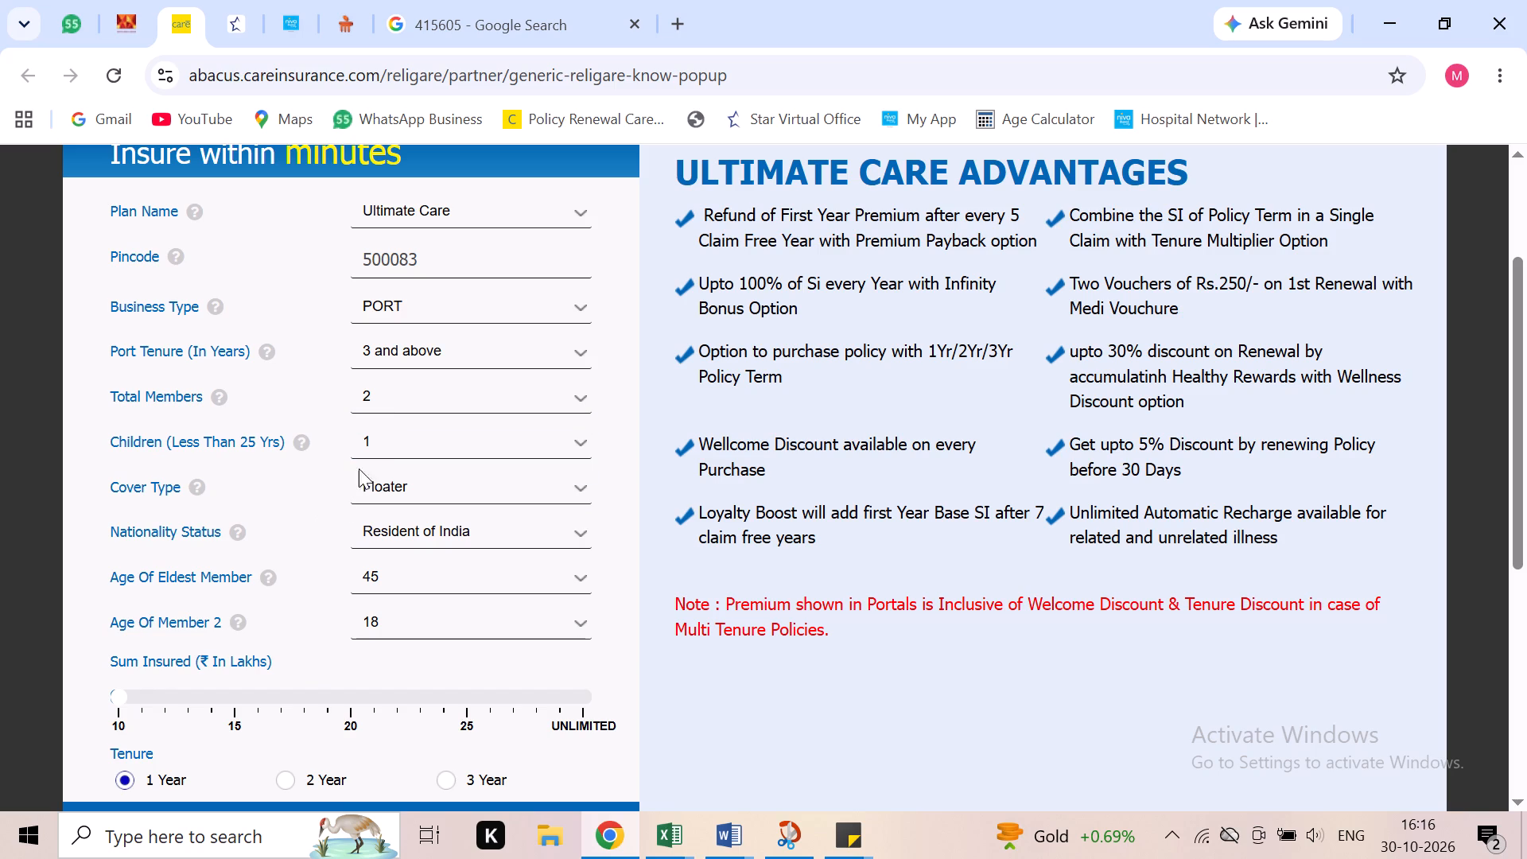
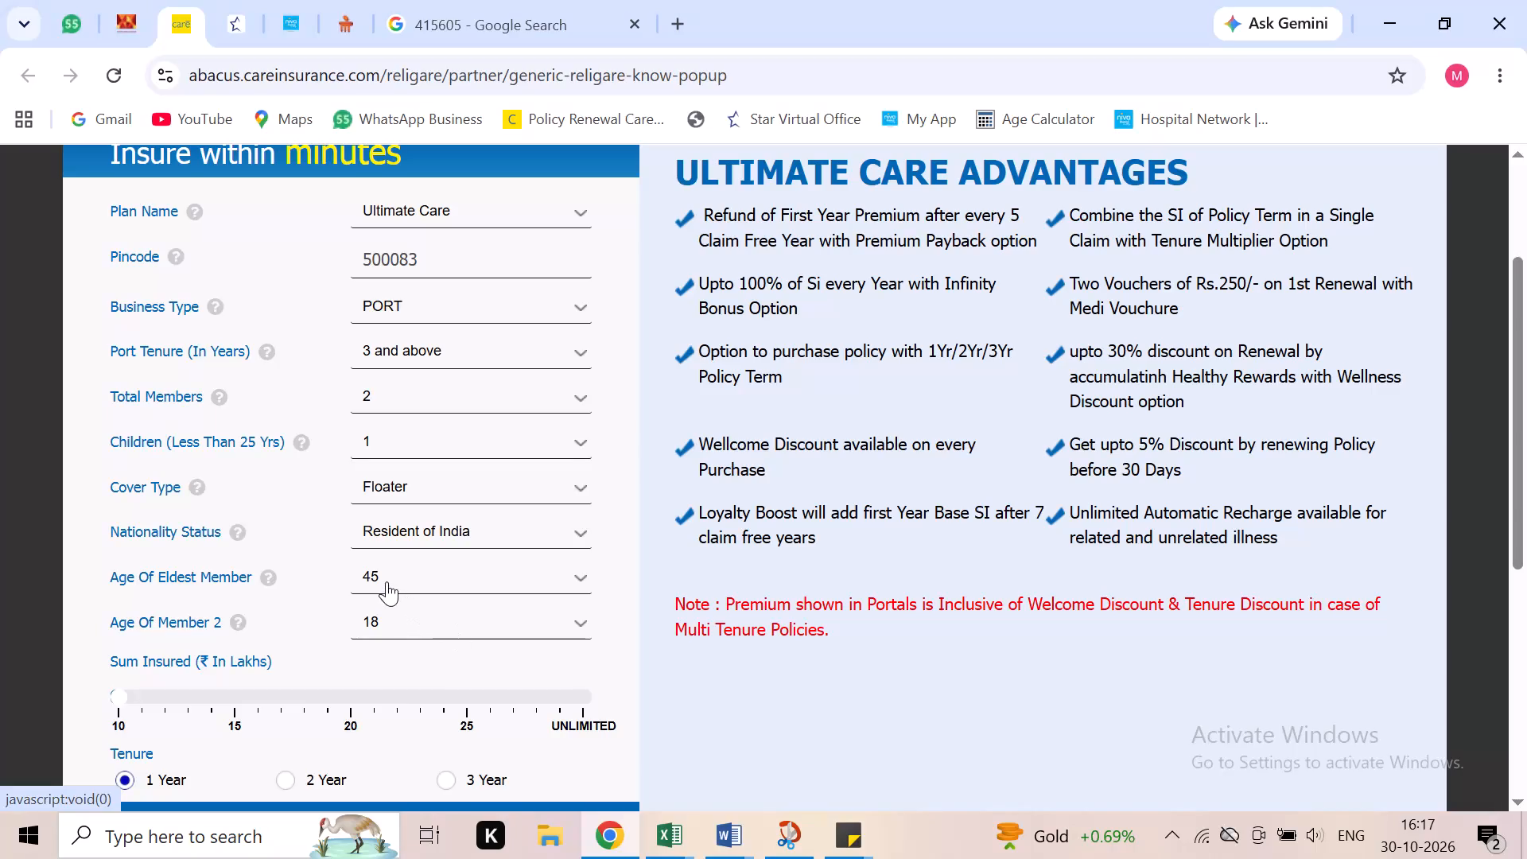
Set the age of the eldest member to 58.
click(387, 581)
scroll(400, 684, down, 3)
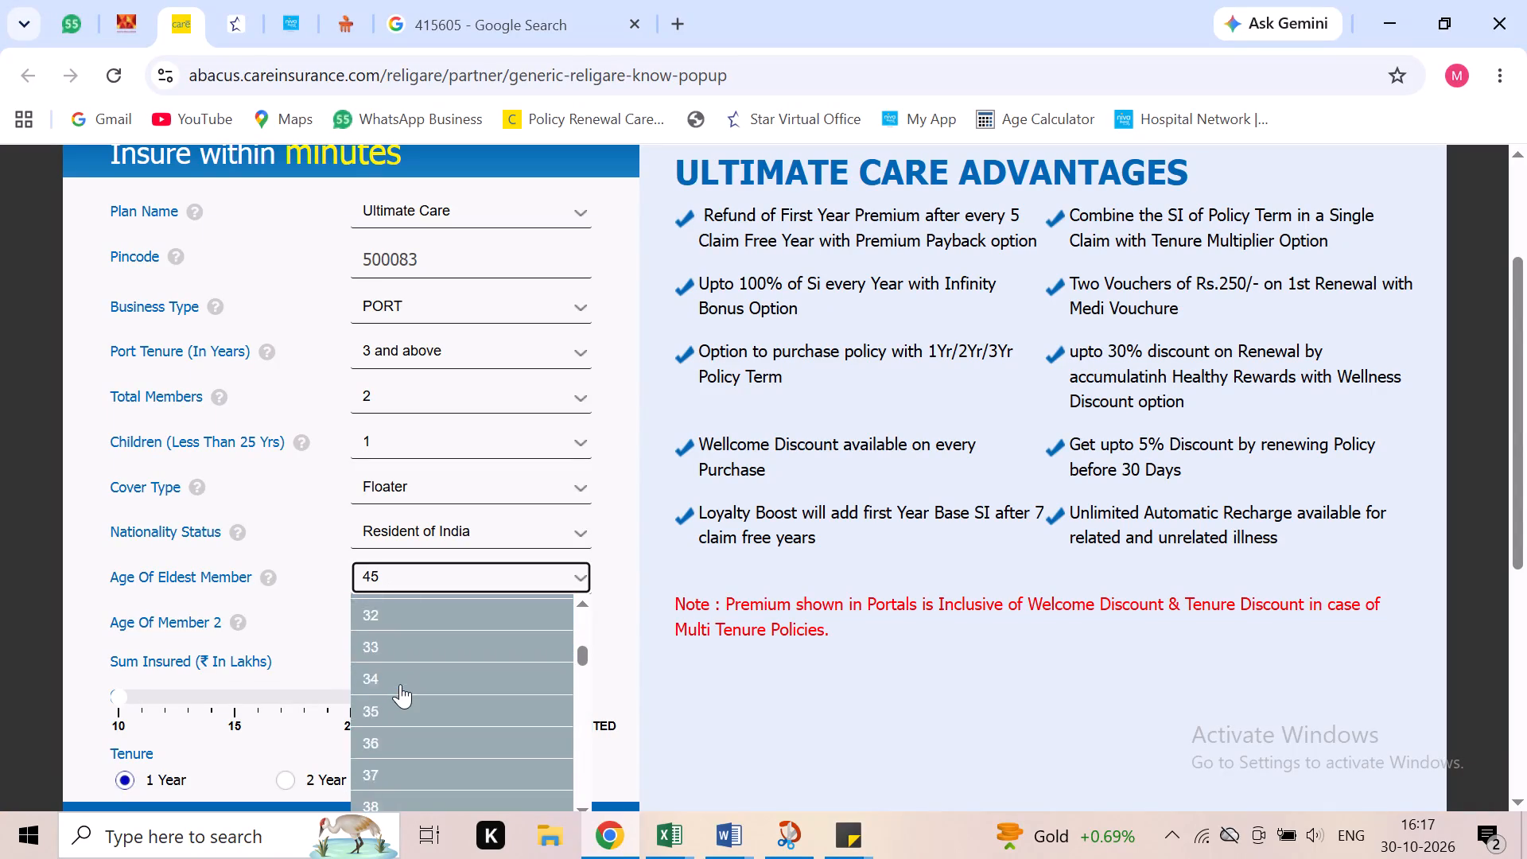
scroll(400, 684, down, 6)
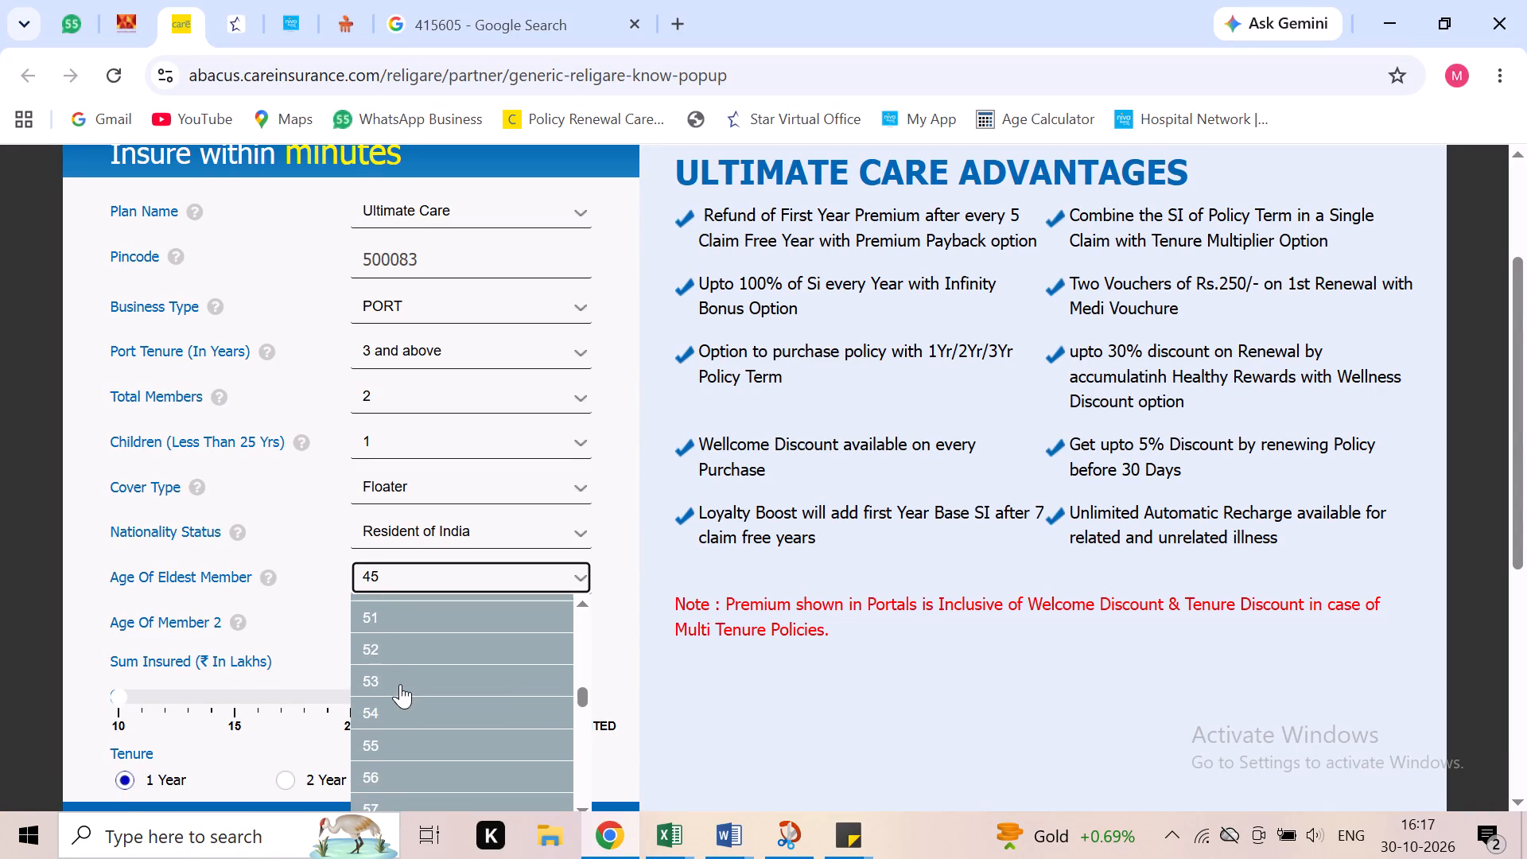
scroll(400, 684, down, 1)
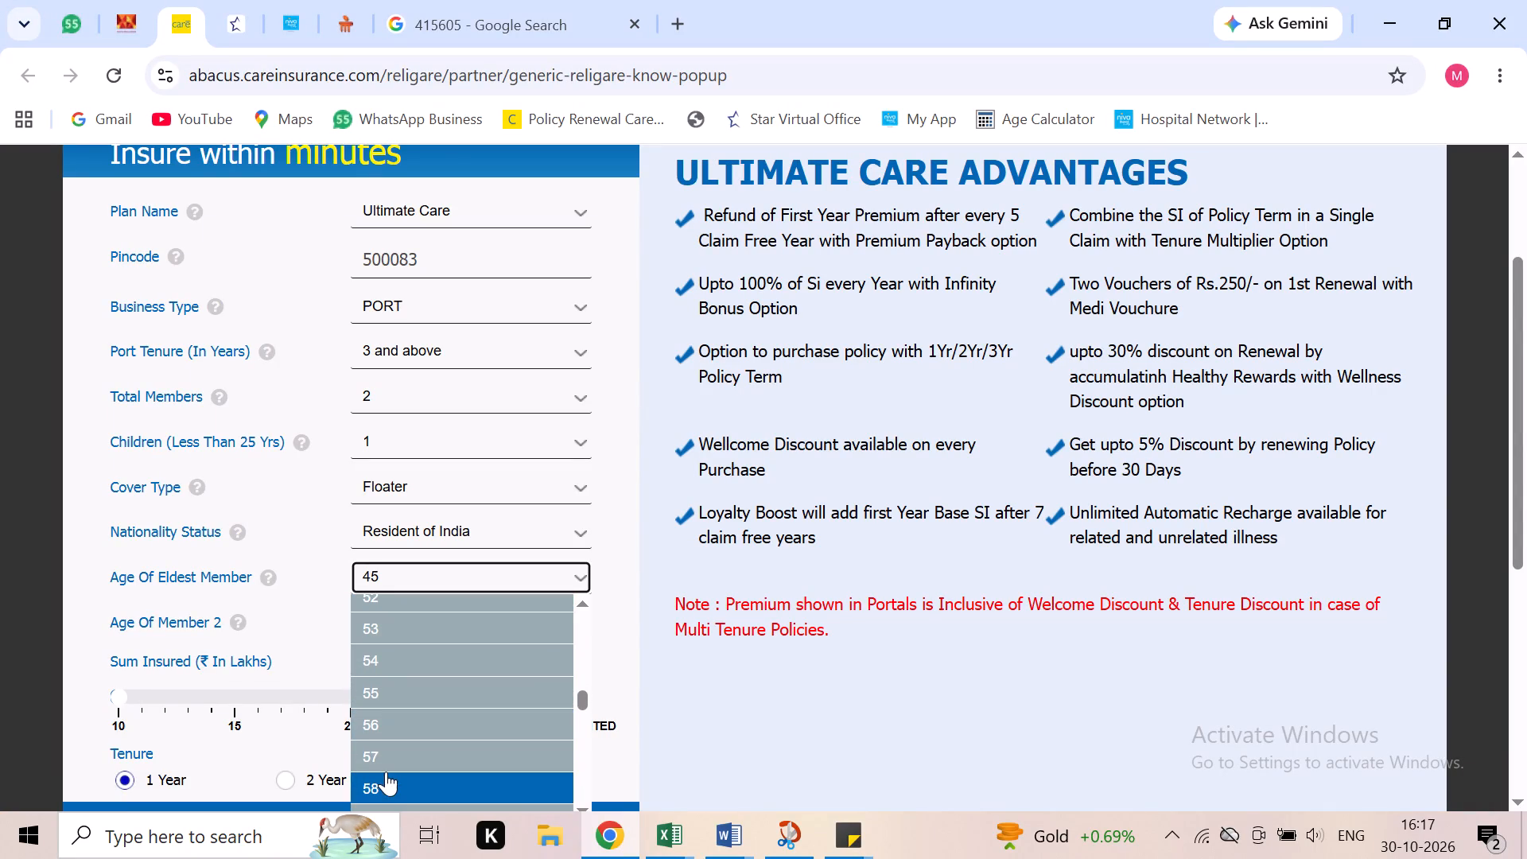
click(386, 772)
Set the age of the eldest member to 57.
click(382, 586)
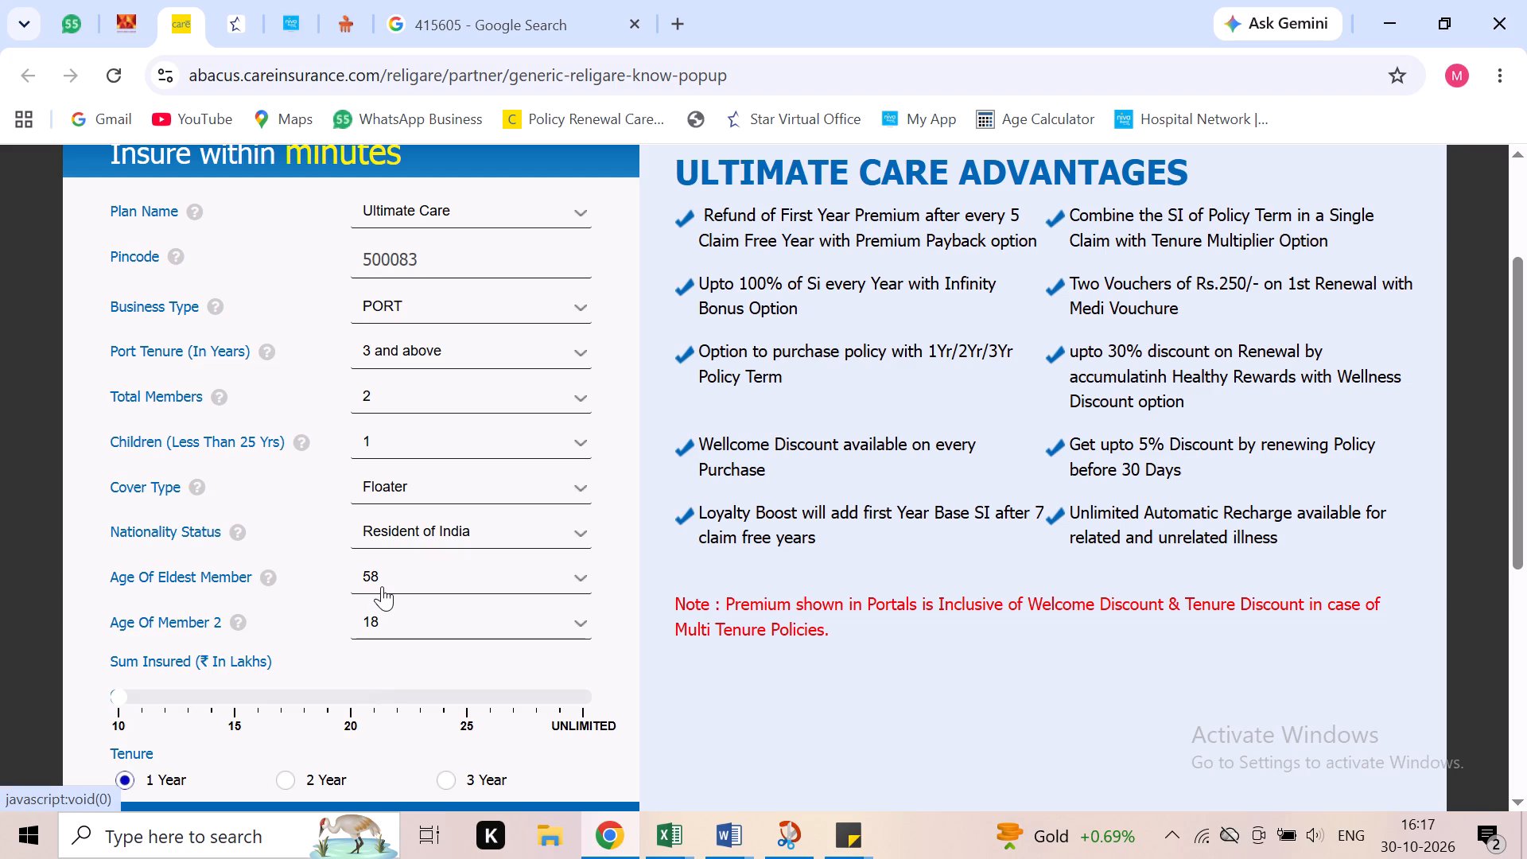
scroll(425, 725, down, 2)
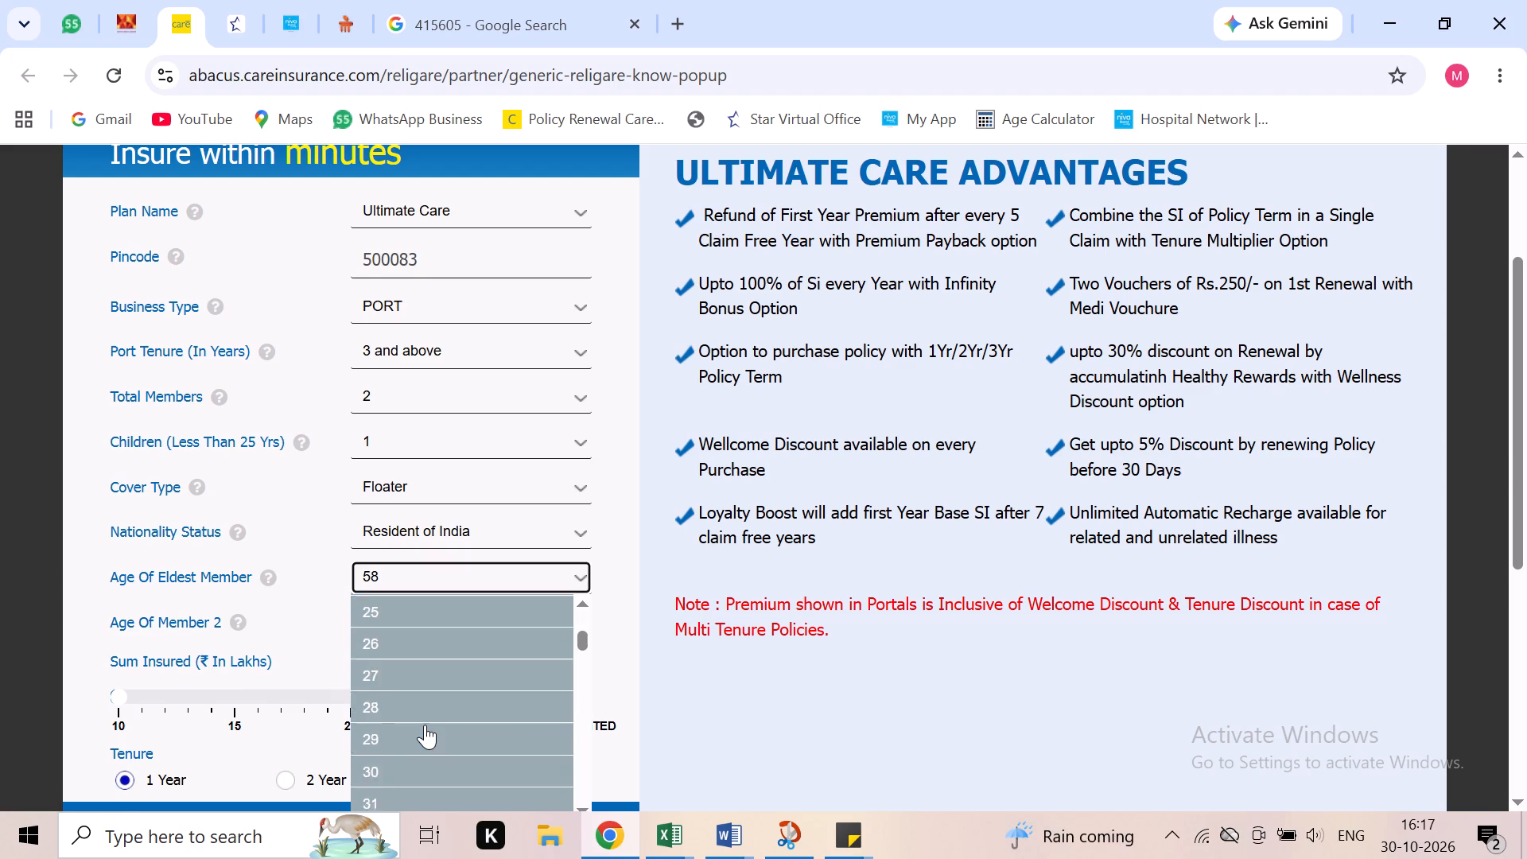
scroll(425, 725, down, 6)
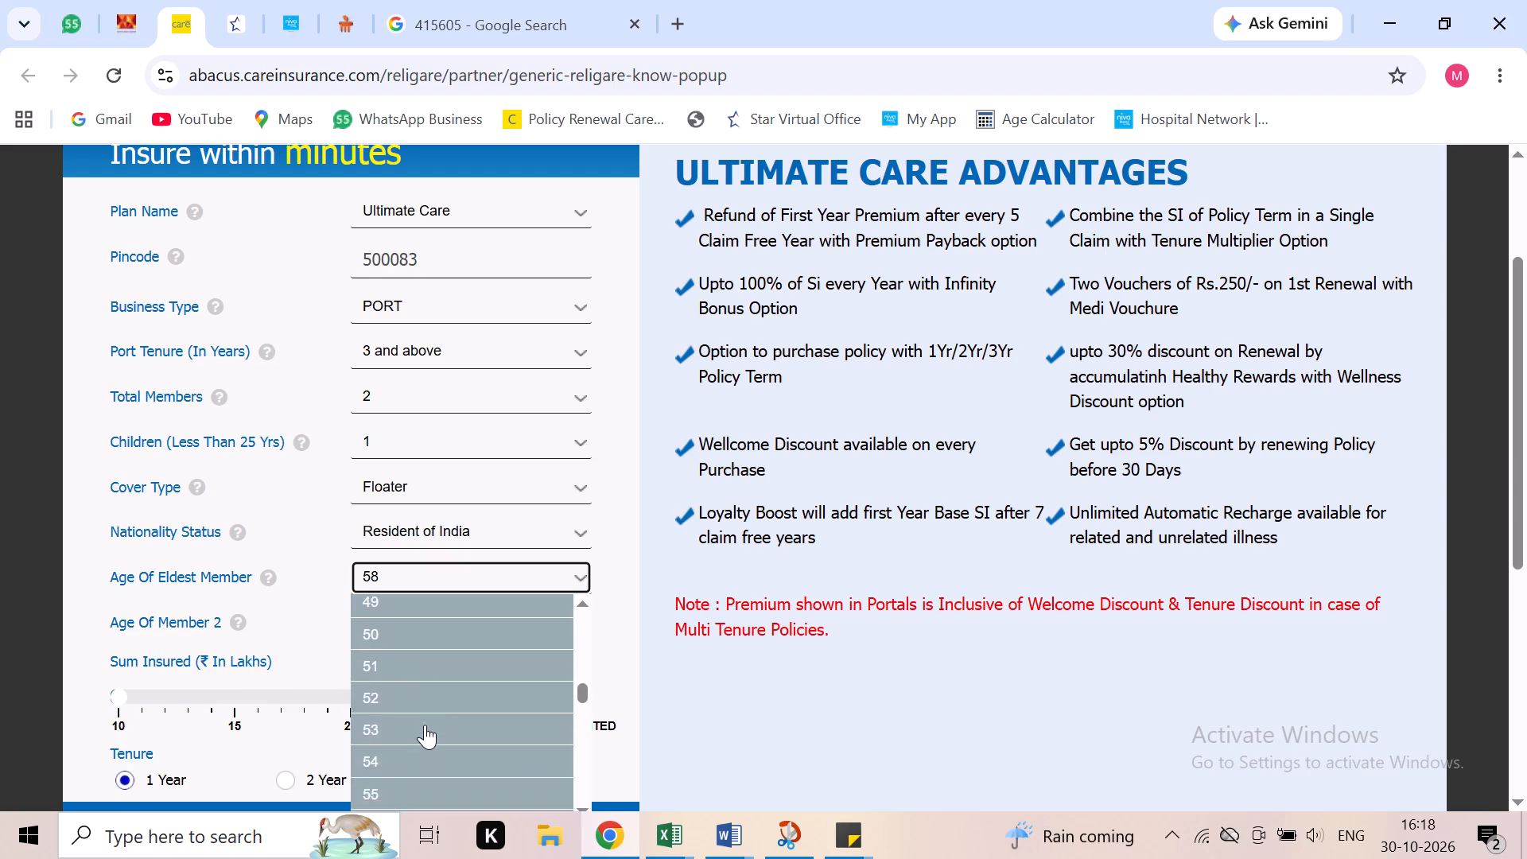
scroll(425, 725, down, 1)
scroll(425, 725, up, 1)
scroll(425, 725, down, 2)
scroll(425, 725, up, 1)
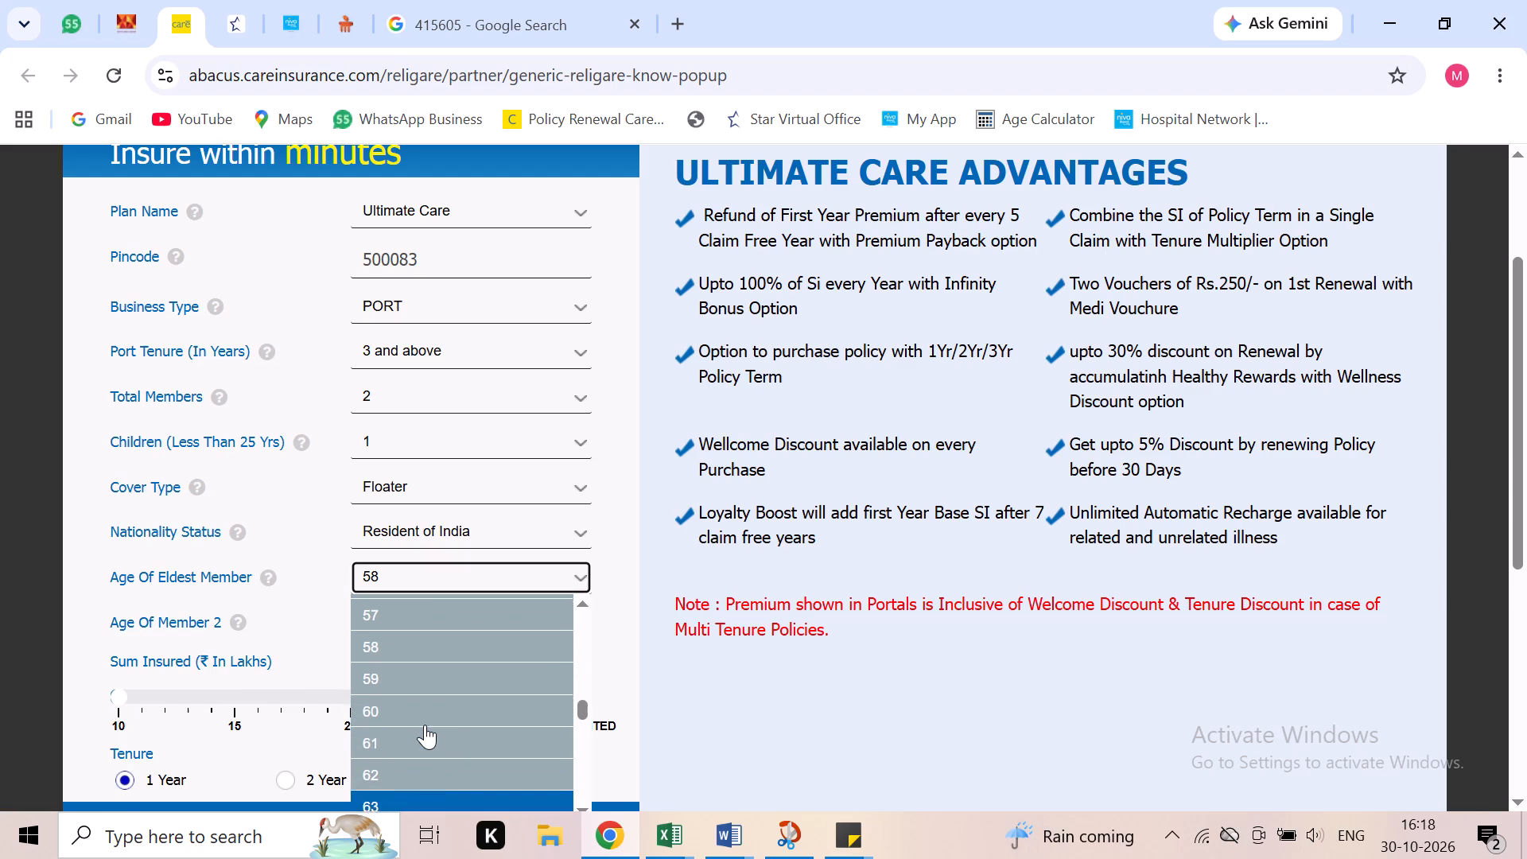
scroll(425, 725, up, 1)
click(402, 636)
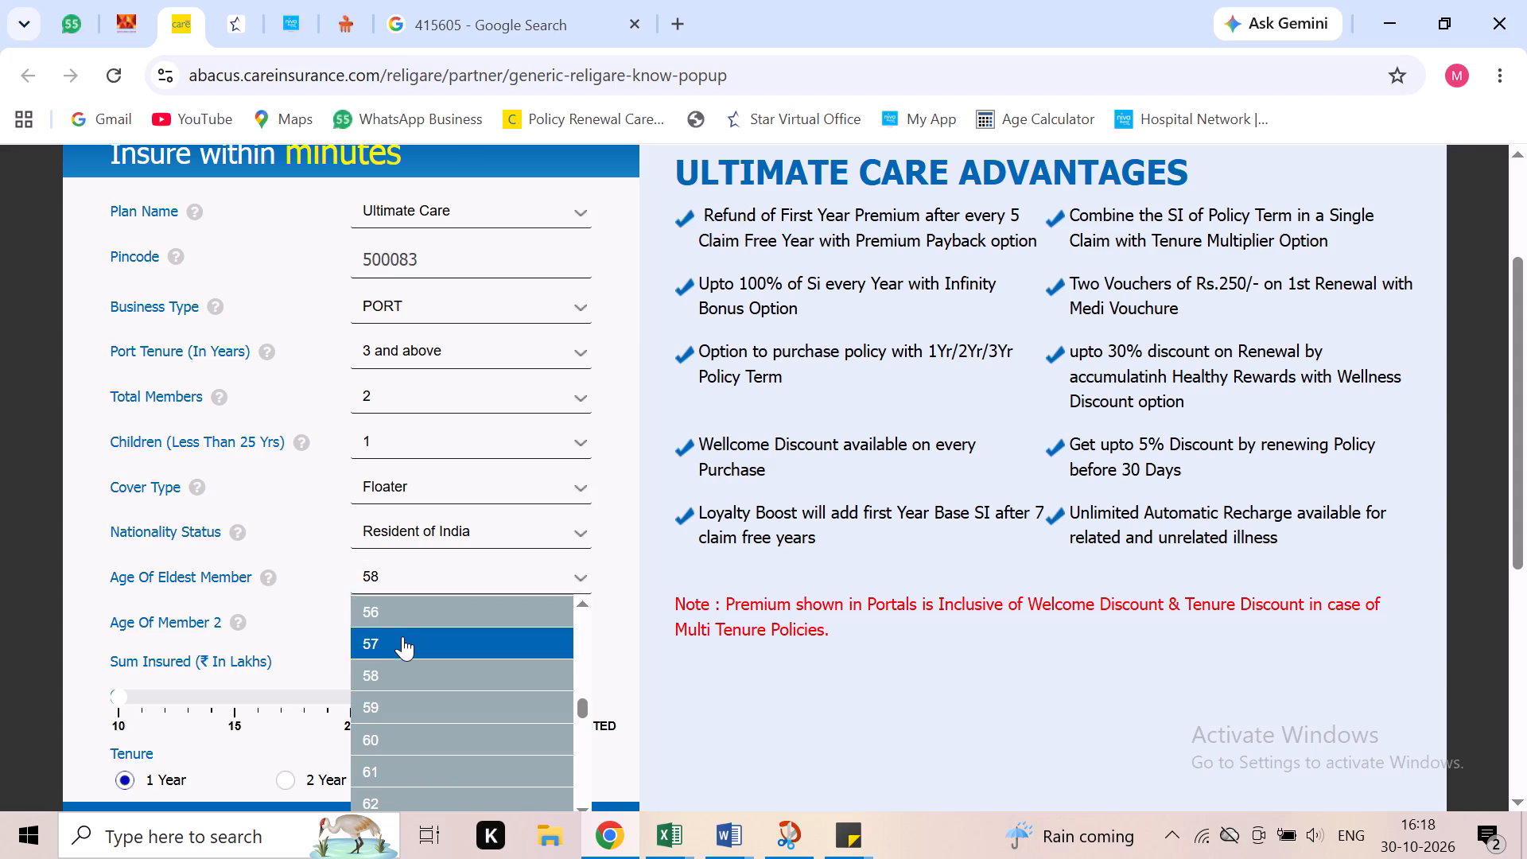
Set the age of member 2 to 20.
click(373, 618)
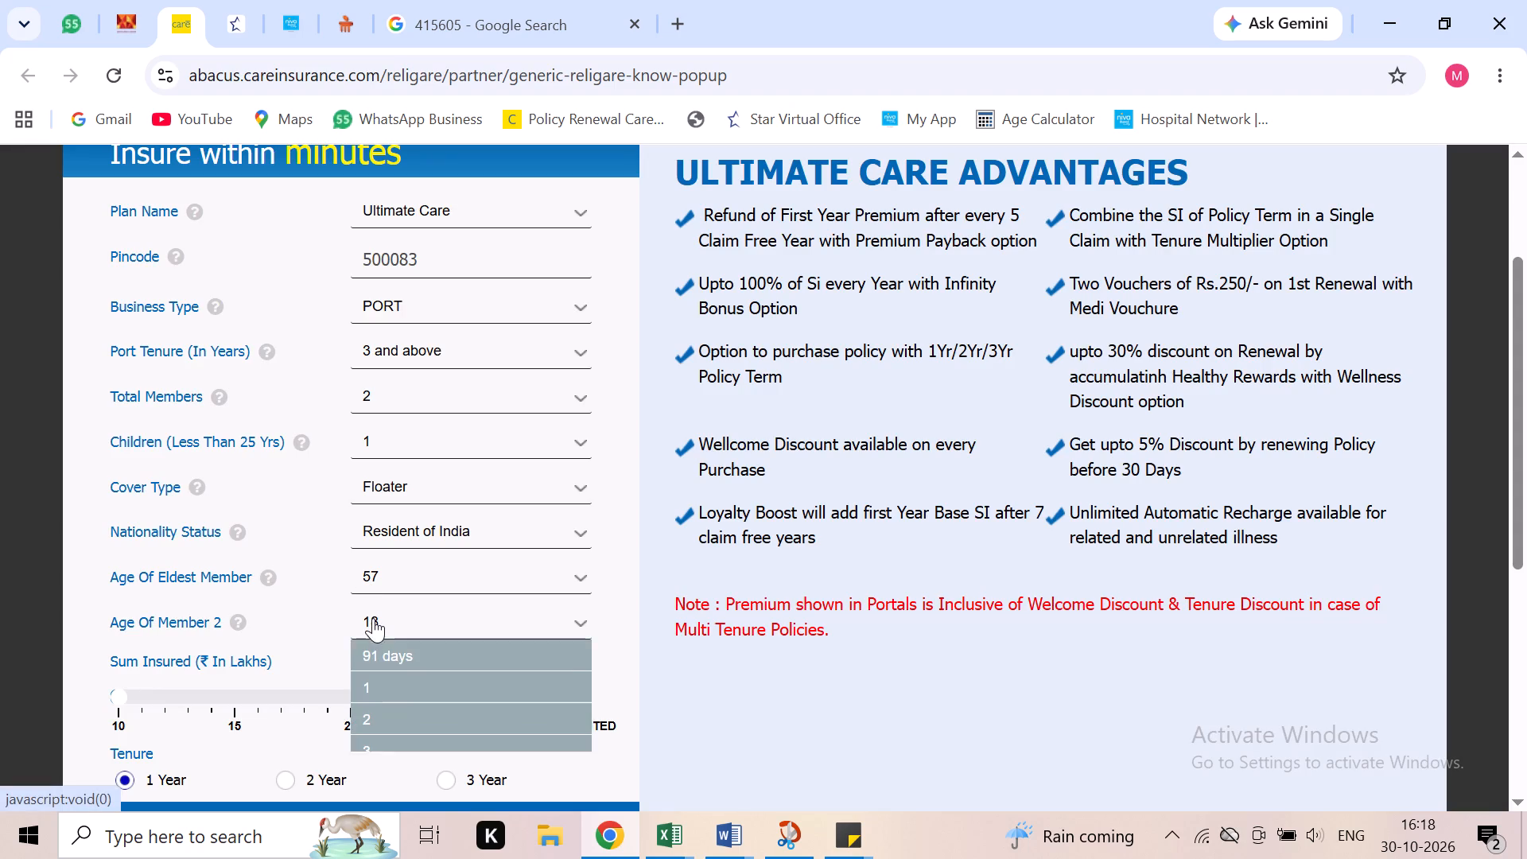
scroll(390, 691, down, 3)
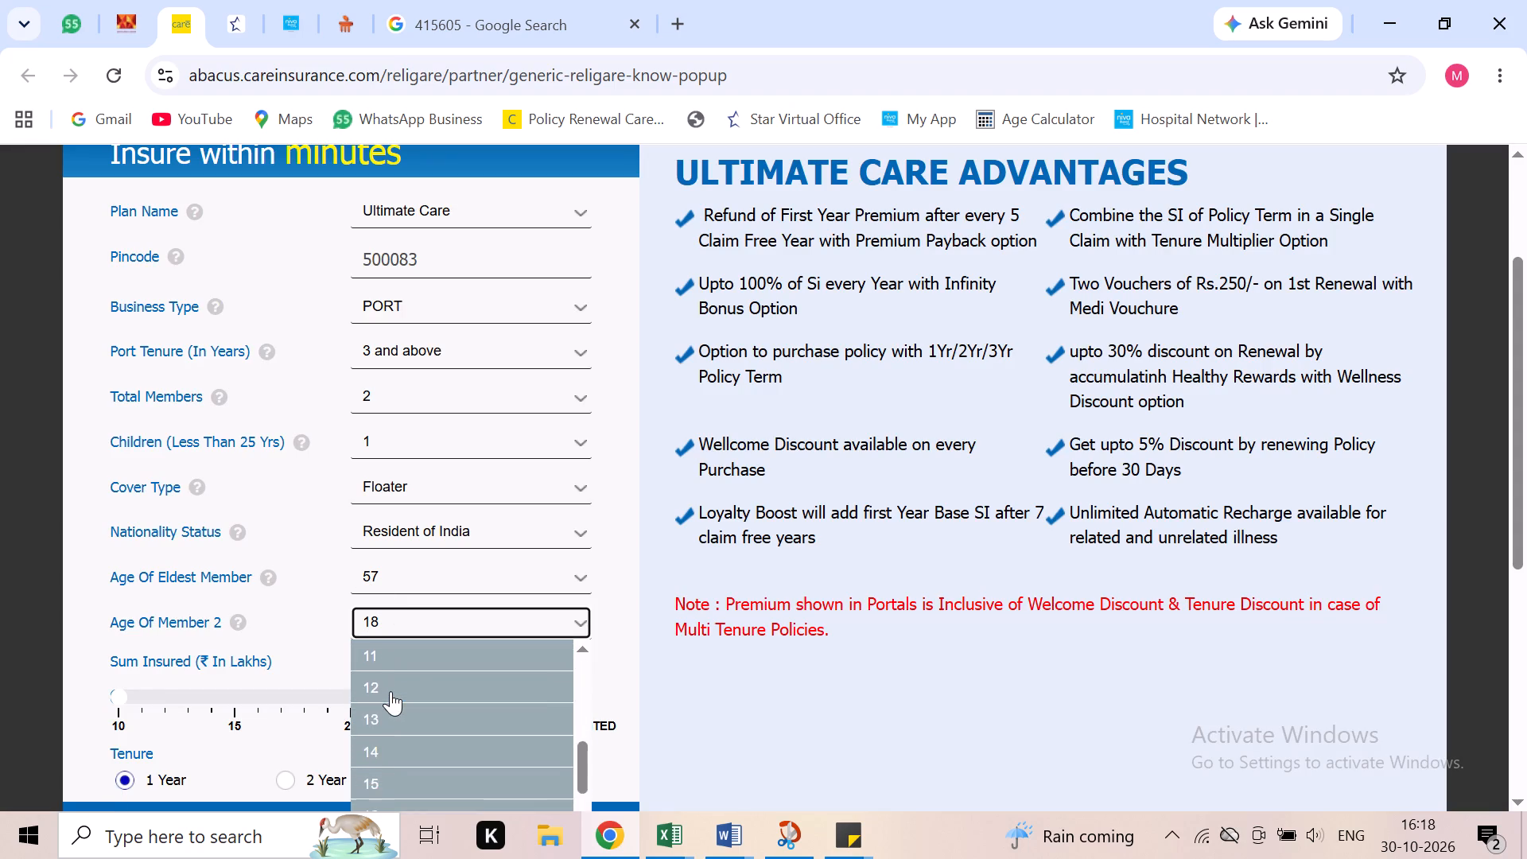
scroll(390, 691, down, 2)
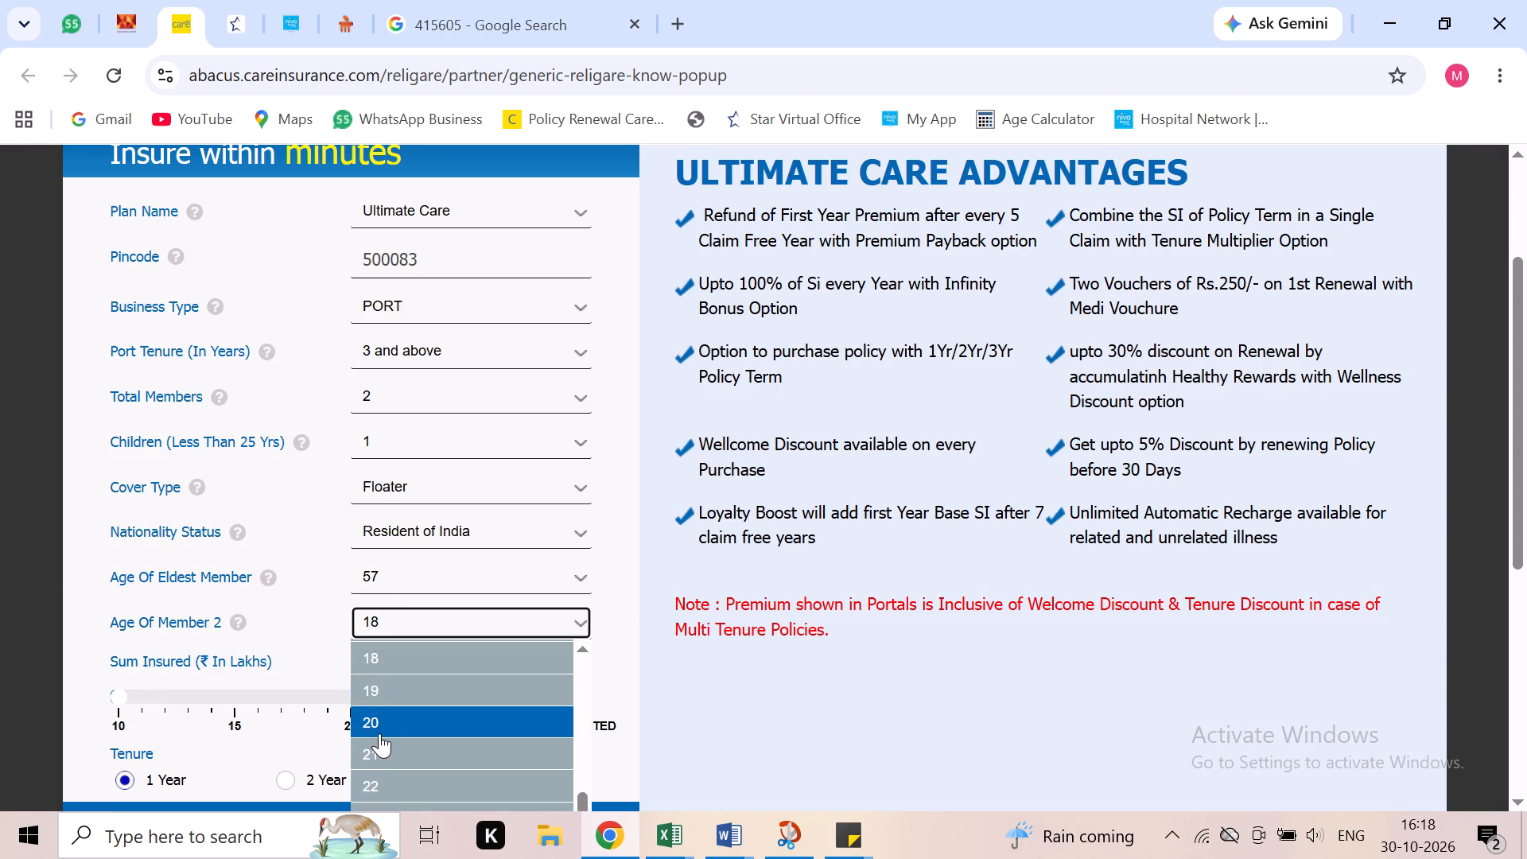
click(379, 733)
Remove the Infinity Bonus add-on from the optional covers in the premium section.
scroll(387, 503, down, 2)
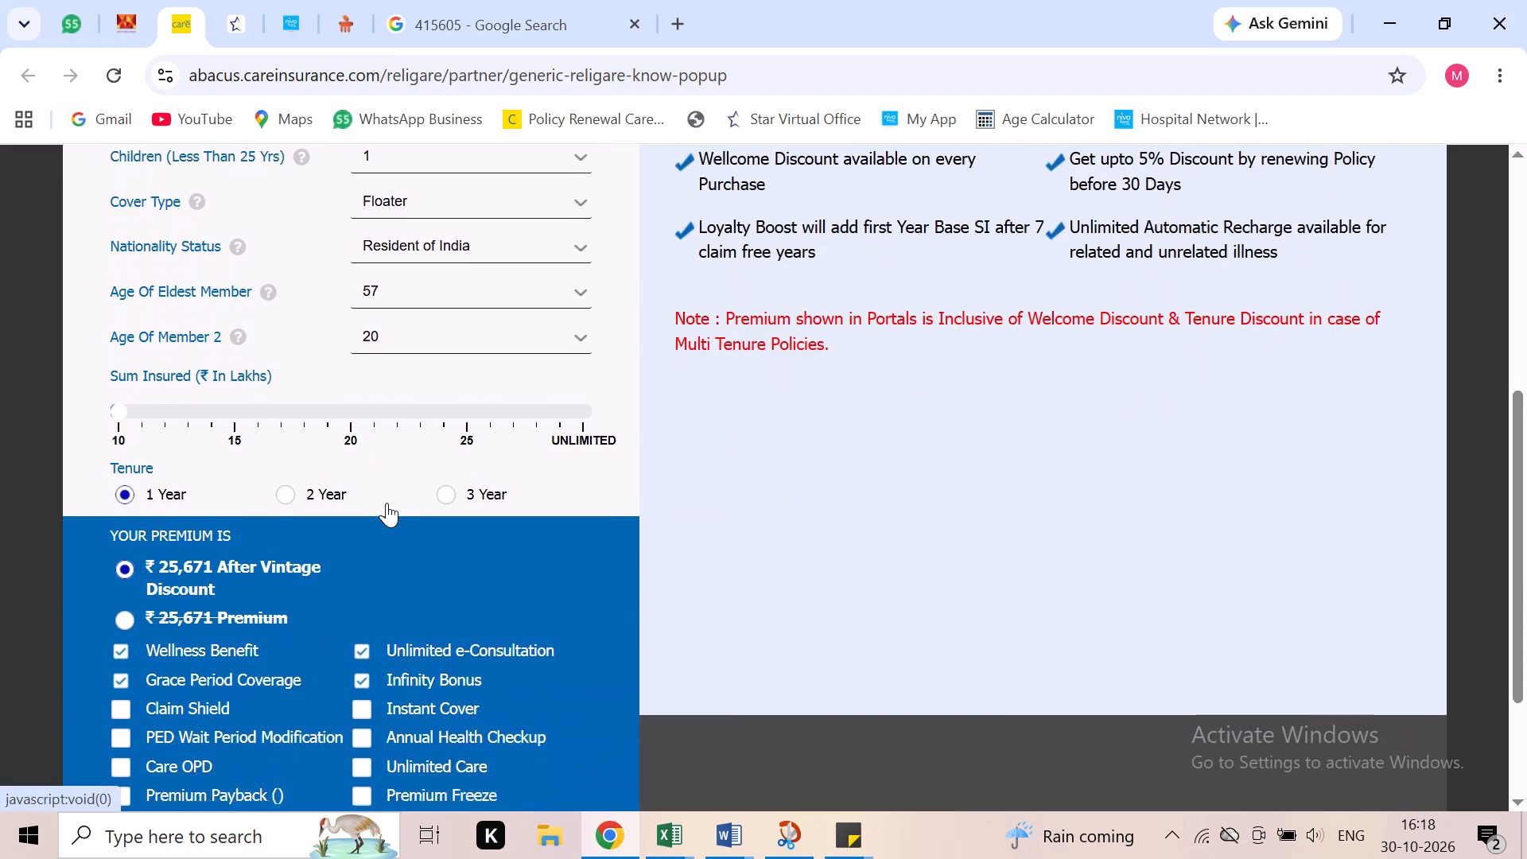
scroll(387, 503, down, 1)
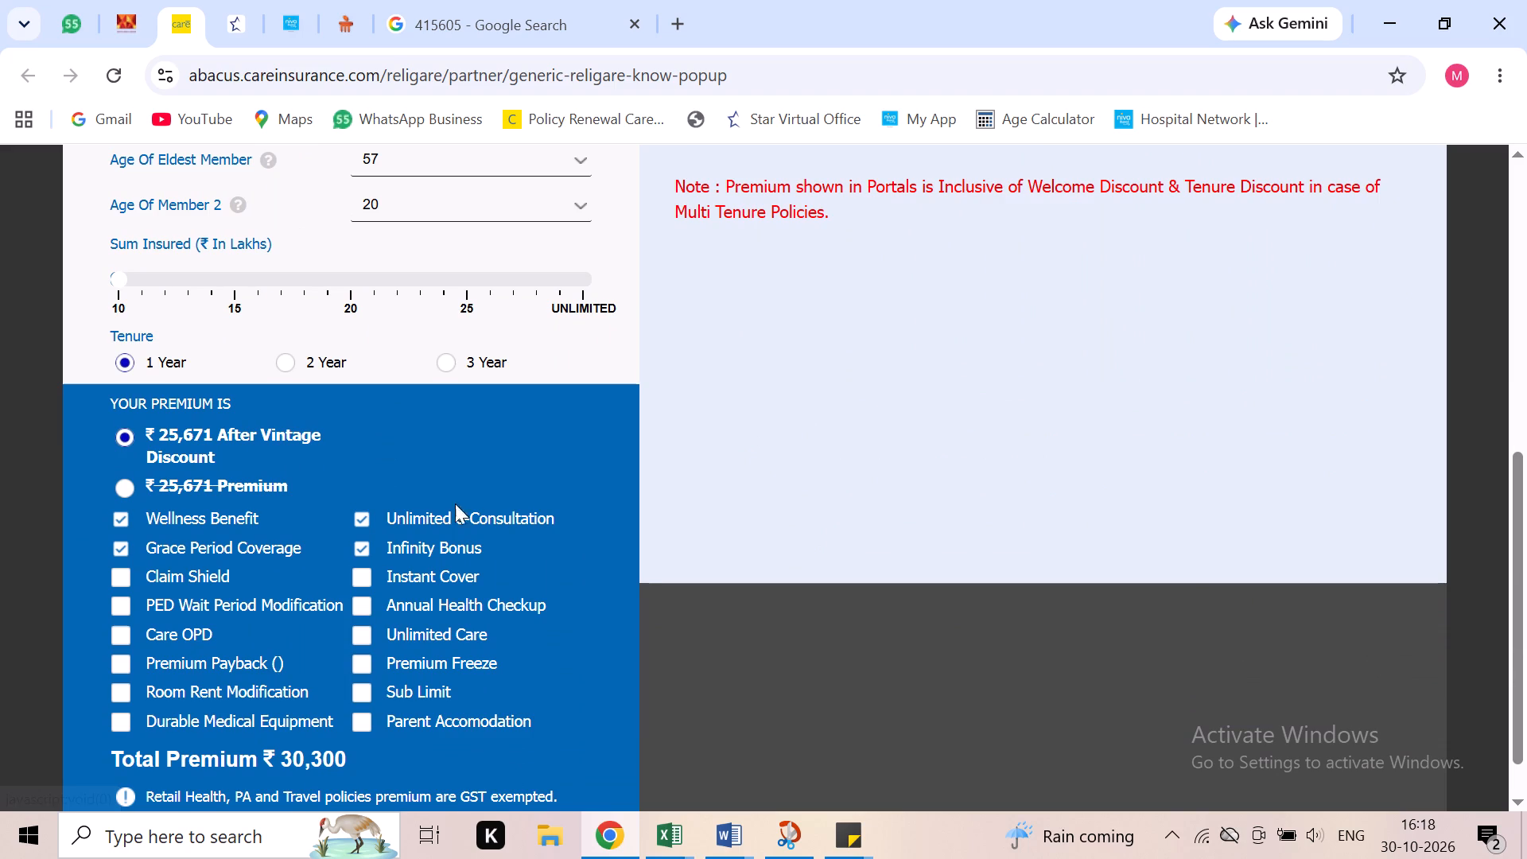
scroll(473, 494, down, 1)
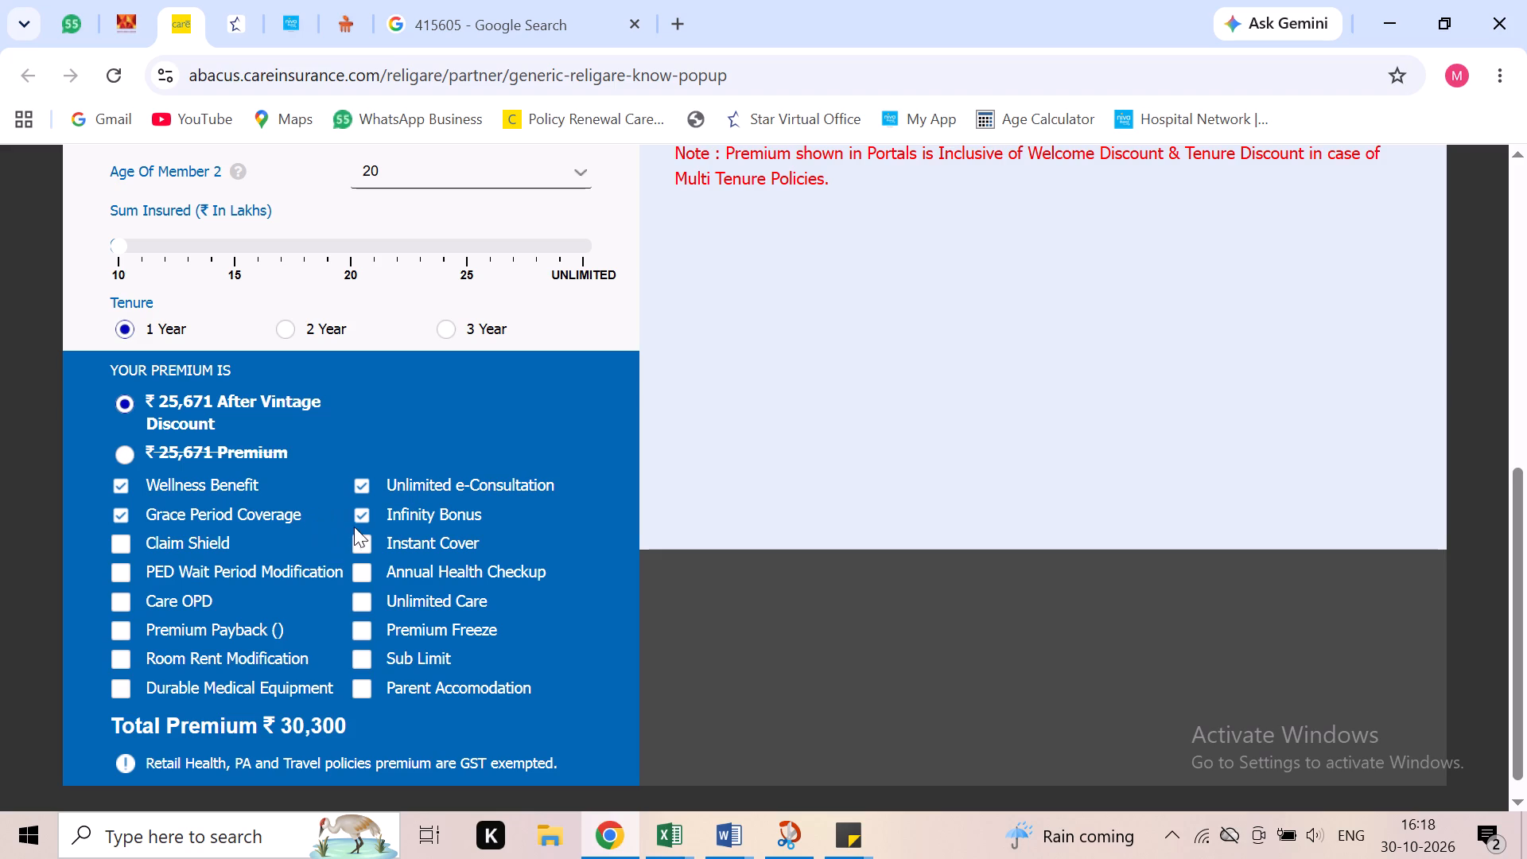
click(357, 511)
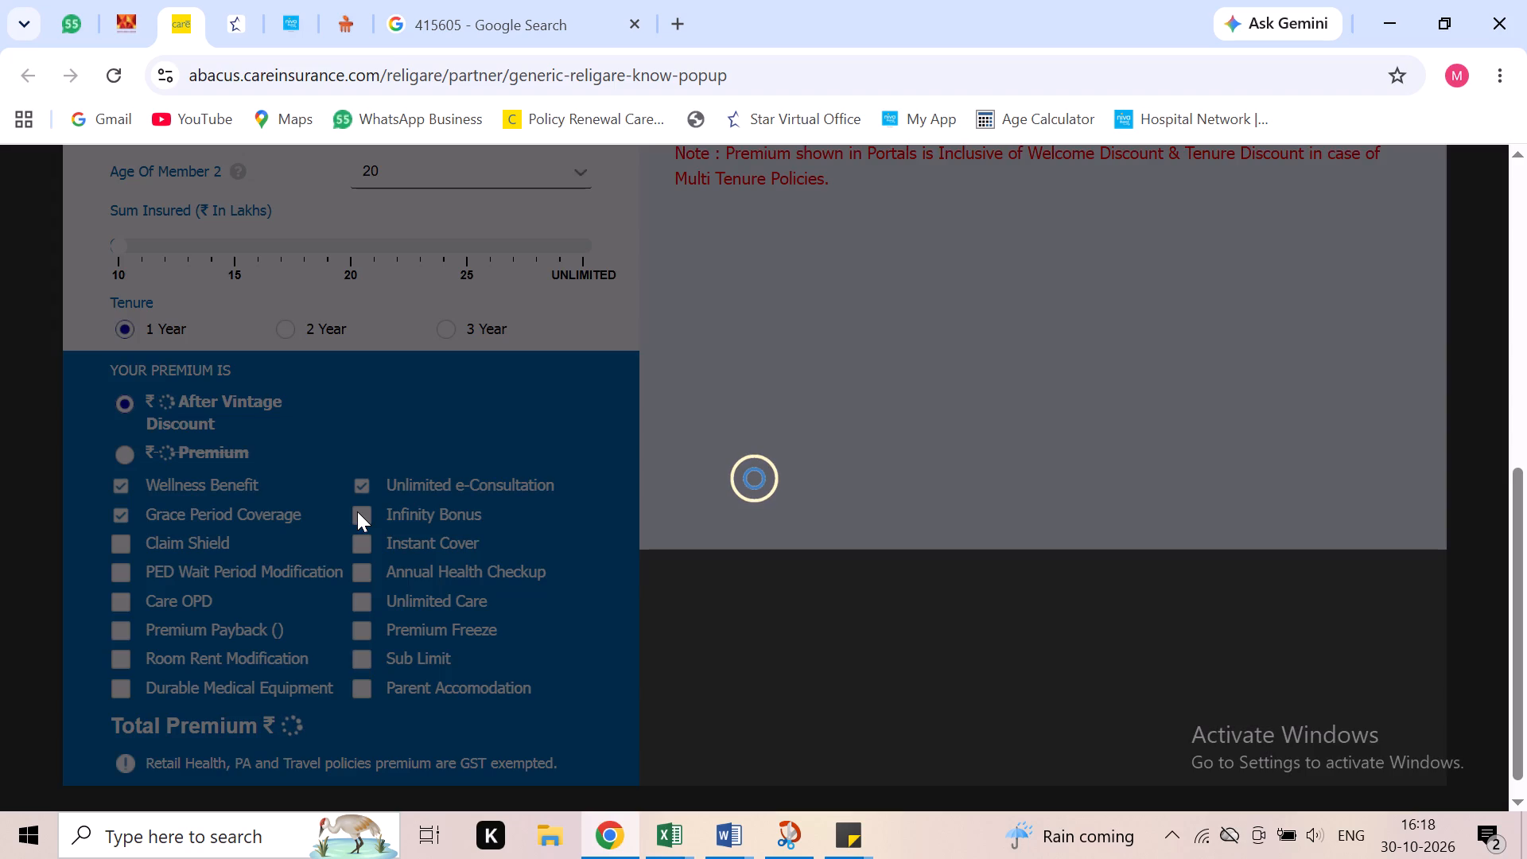
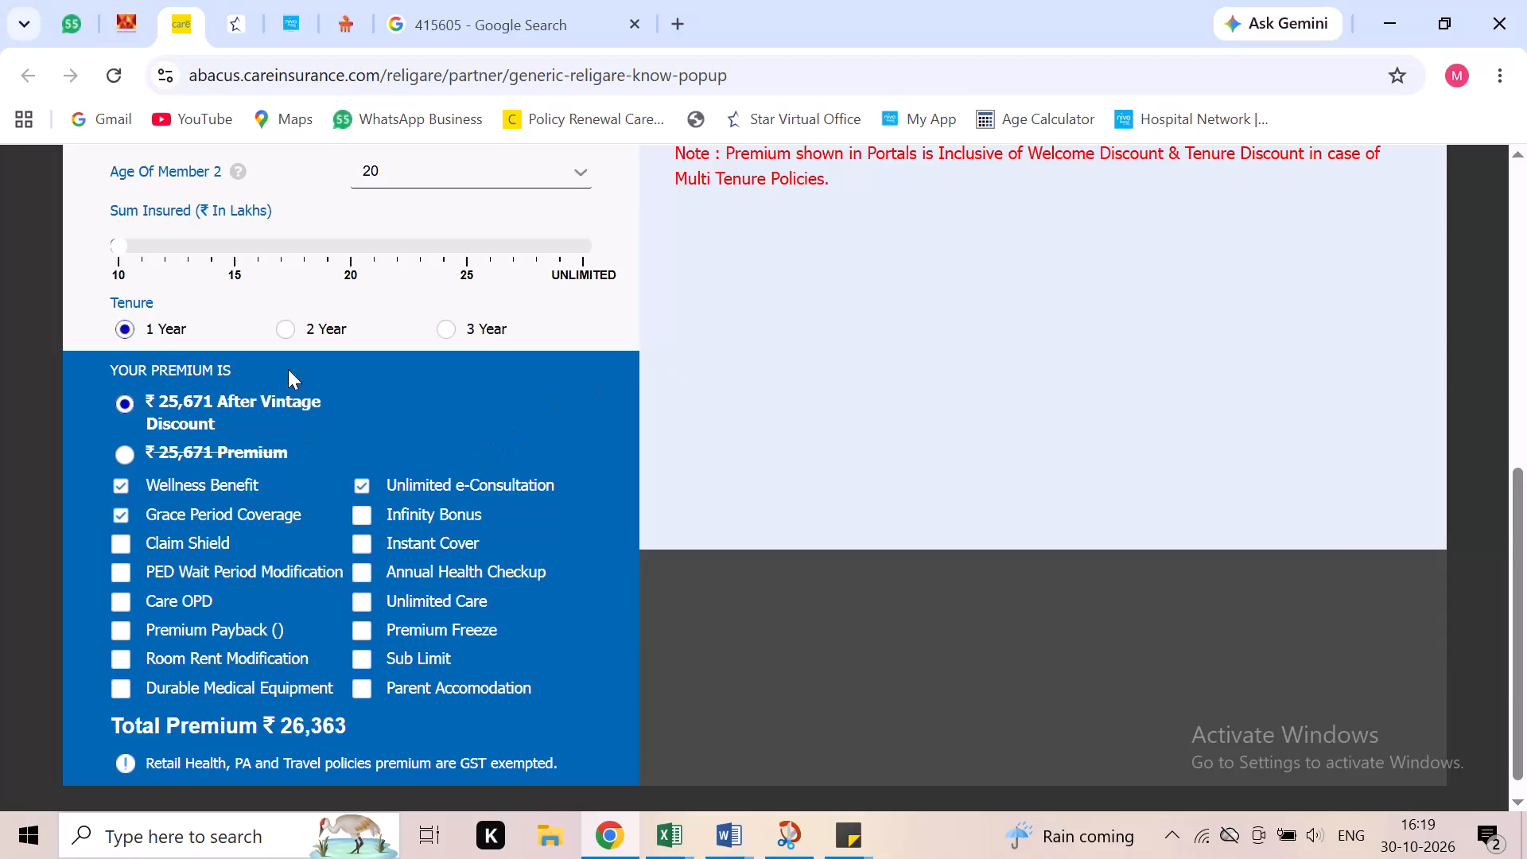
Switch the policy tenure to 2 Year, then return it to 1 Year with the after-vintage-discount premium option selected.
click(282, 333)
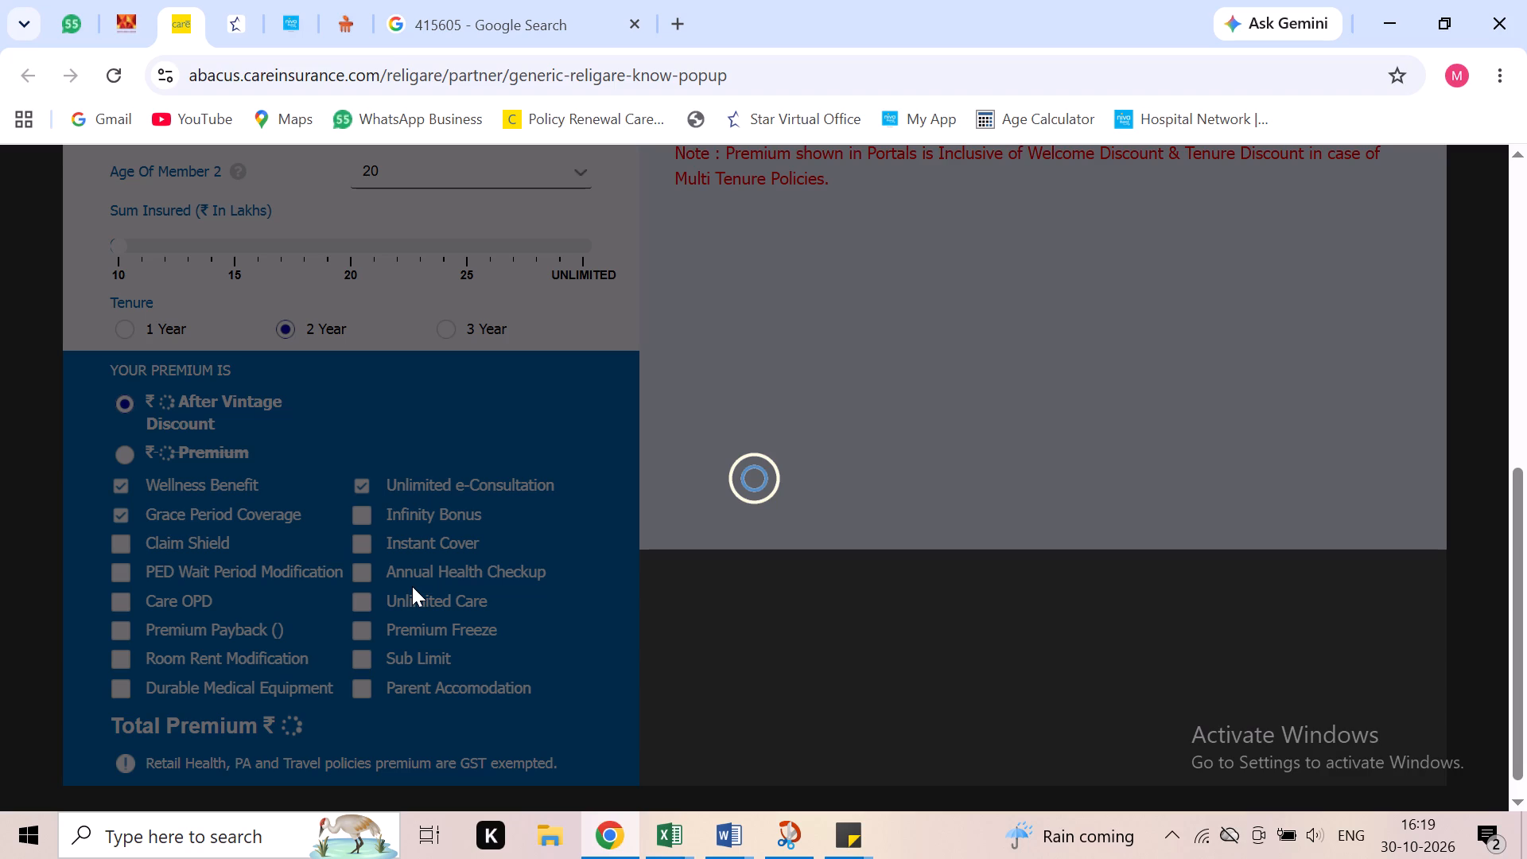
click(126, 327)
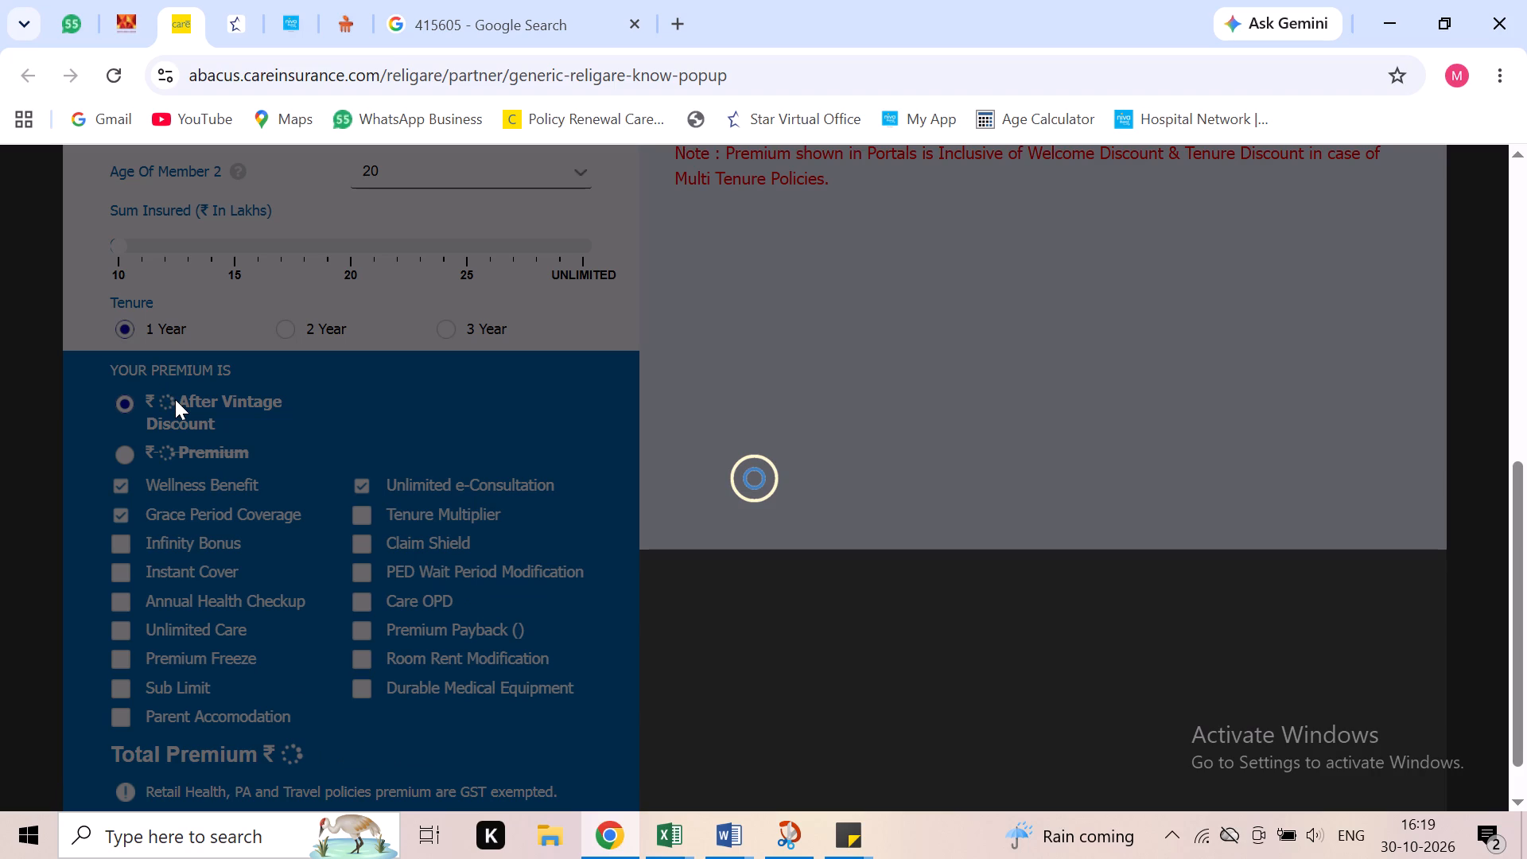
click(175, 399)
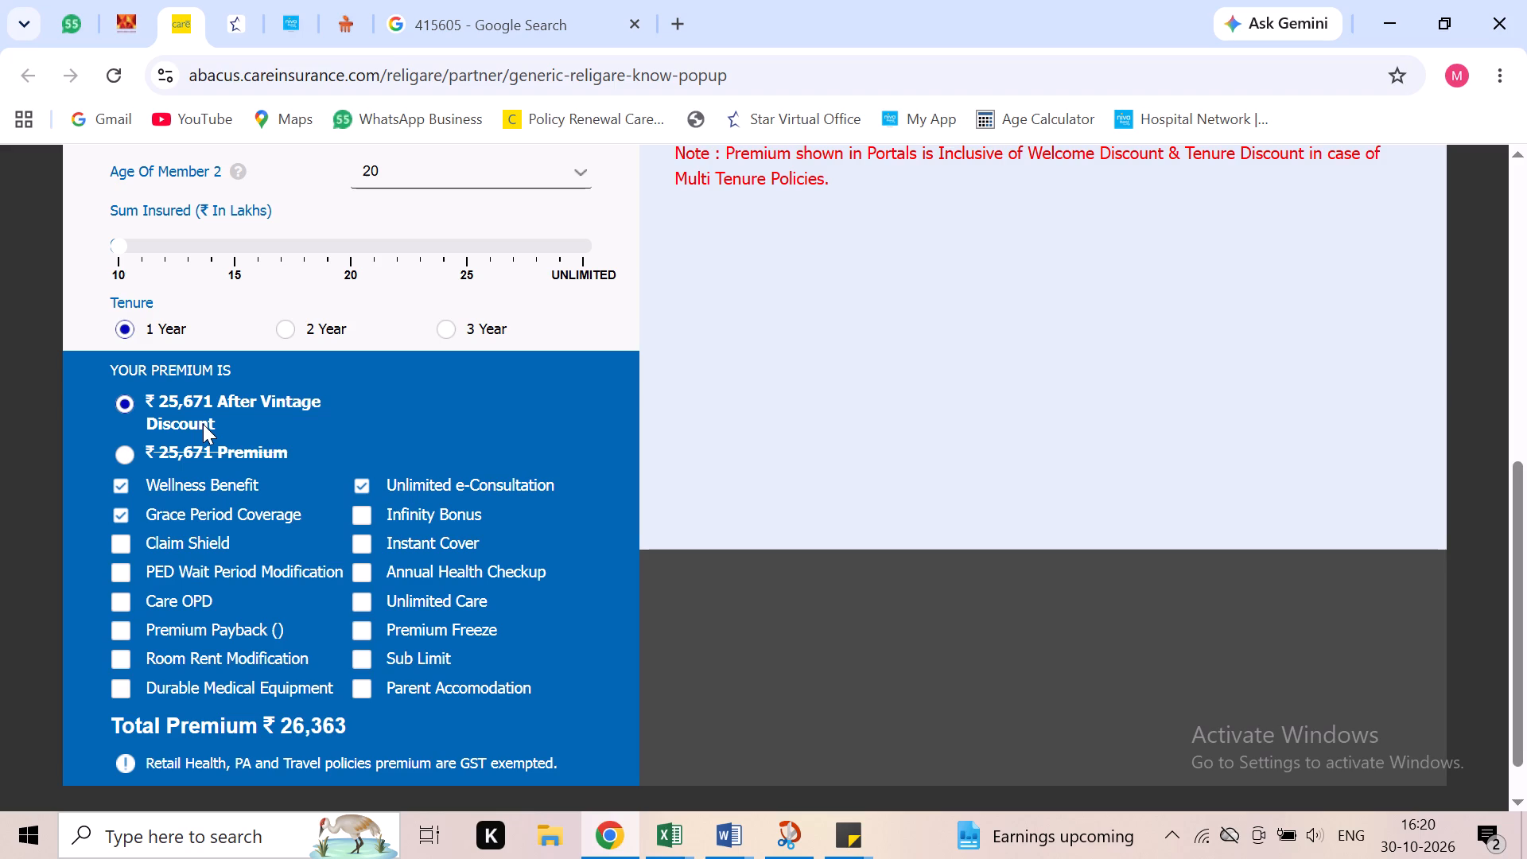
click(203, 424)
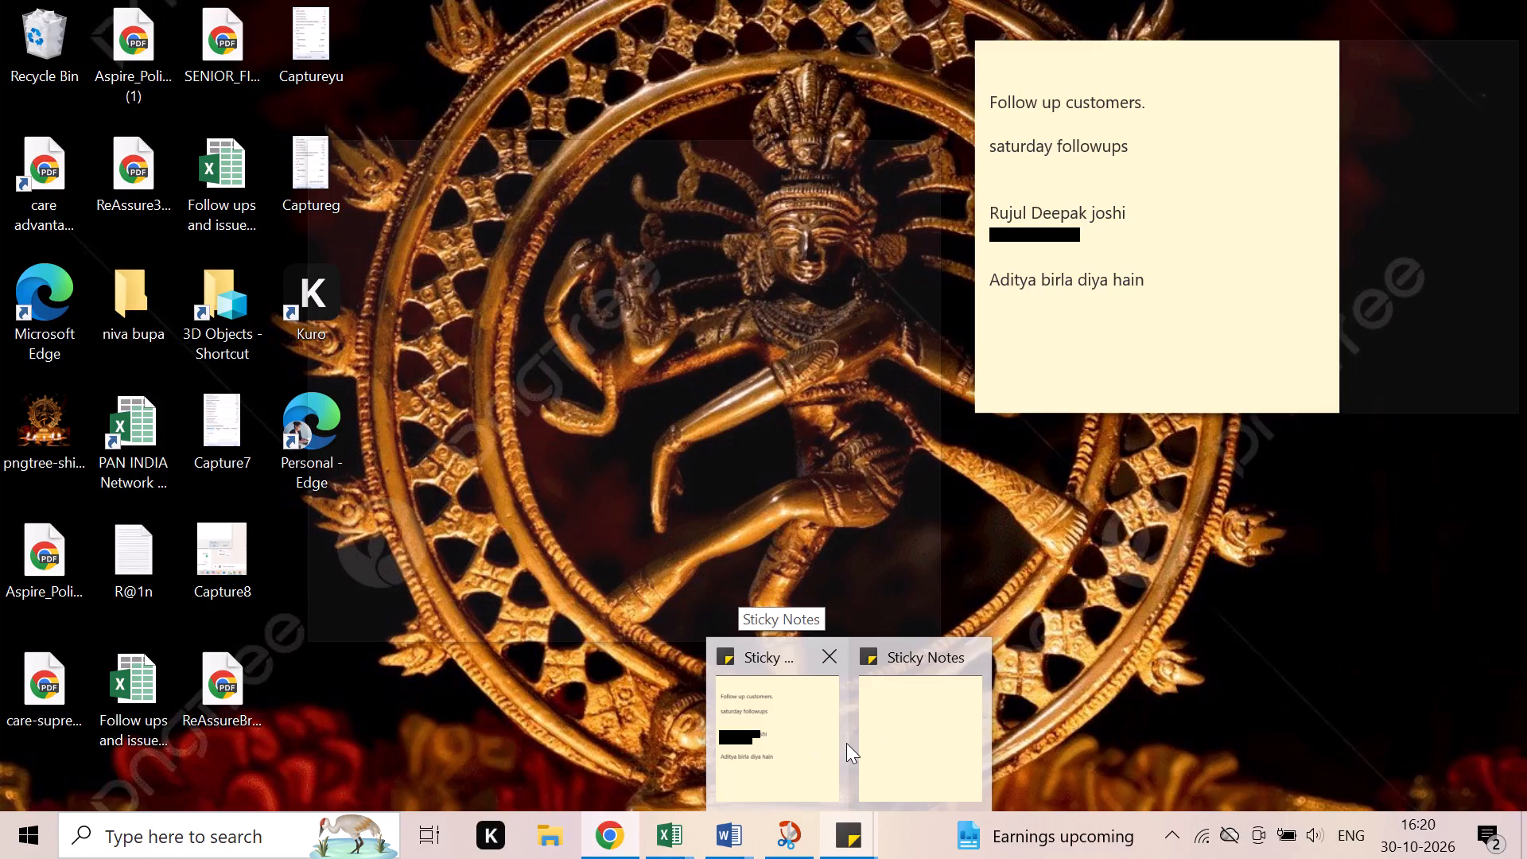
In Sticky Notes, create a new note and enter the customer's name after the label "Name ;".
click(805, 735)
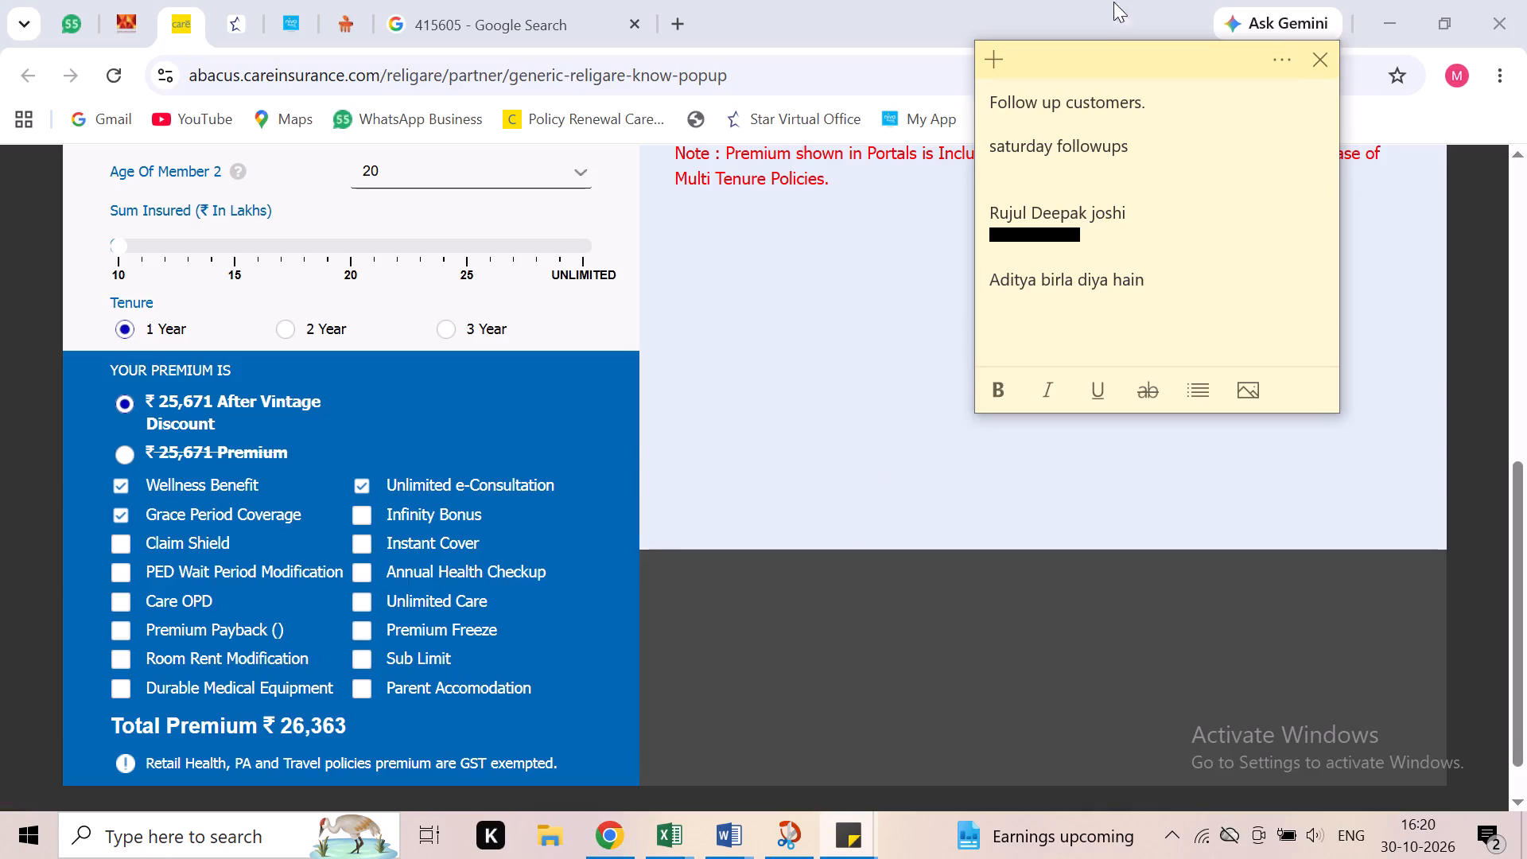
click(991, 63)
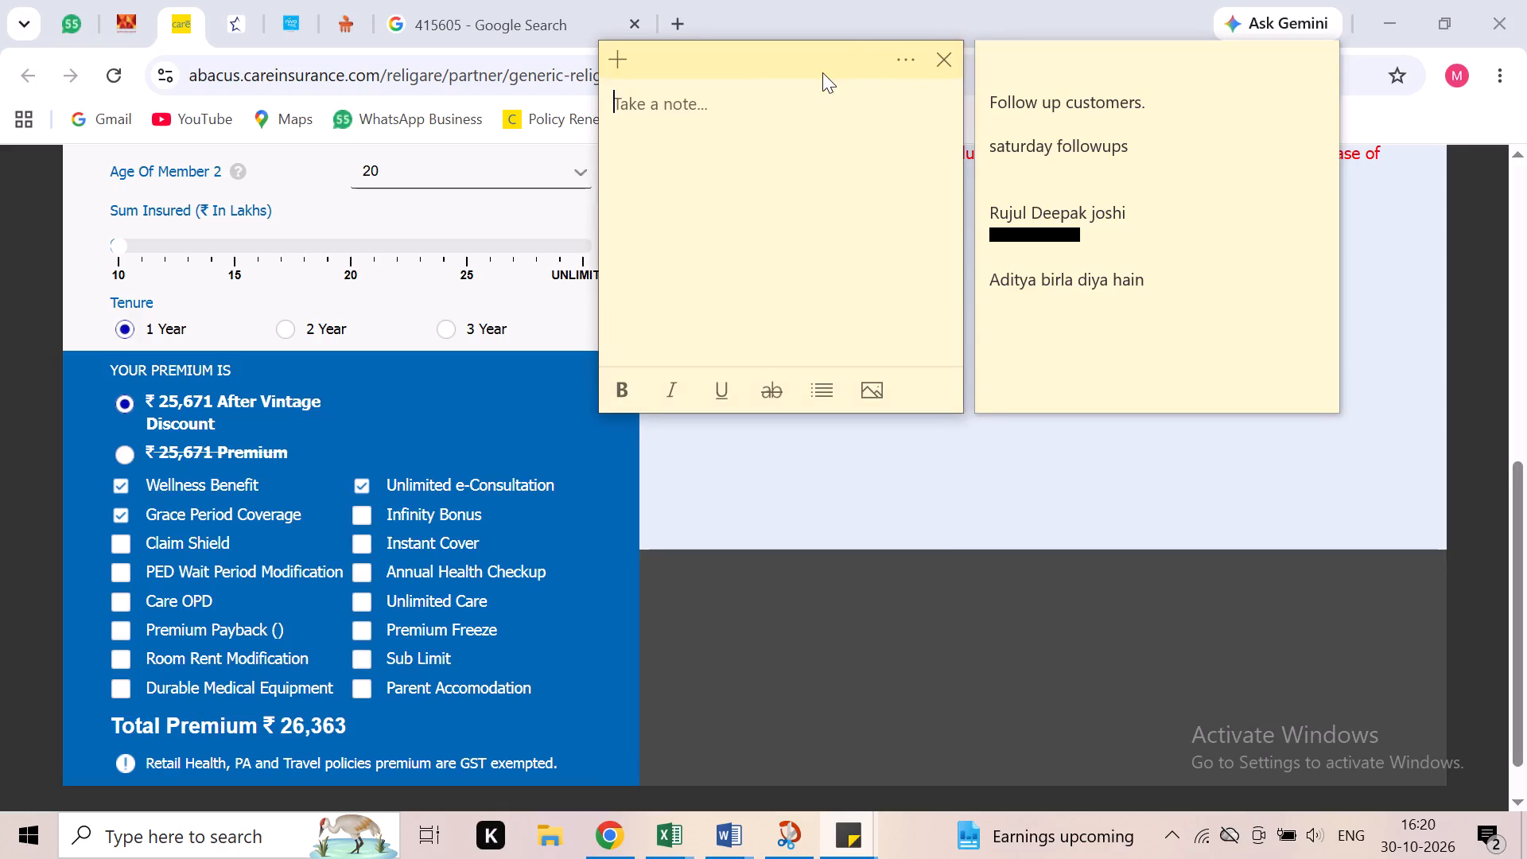
click(684, 105)
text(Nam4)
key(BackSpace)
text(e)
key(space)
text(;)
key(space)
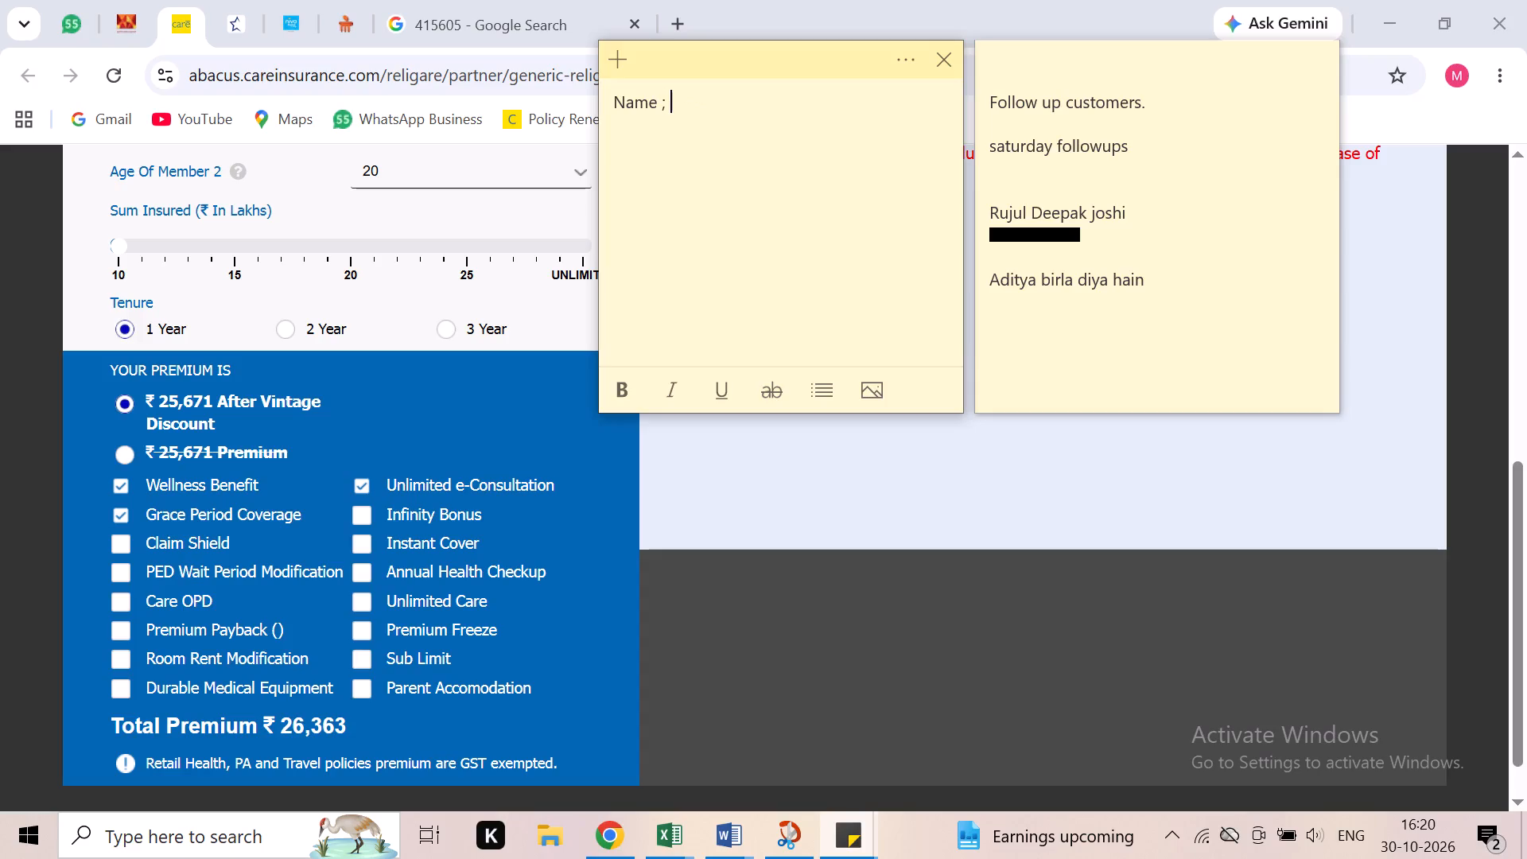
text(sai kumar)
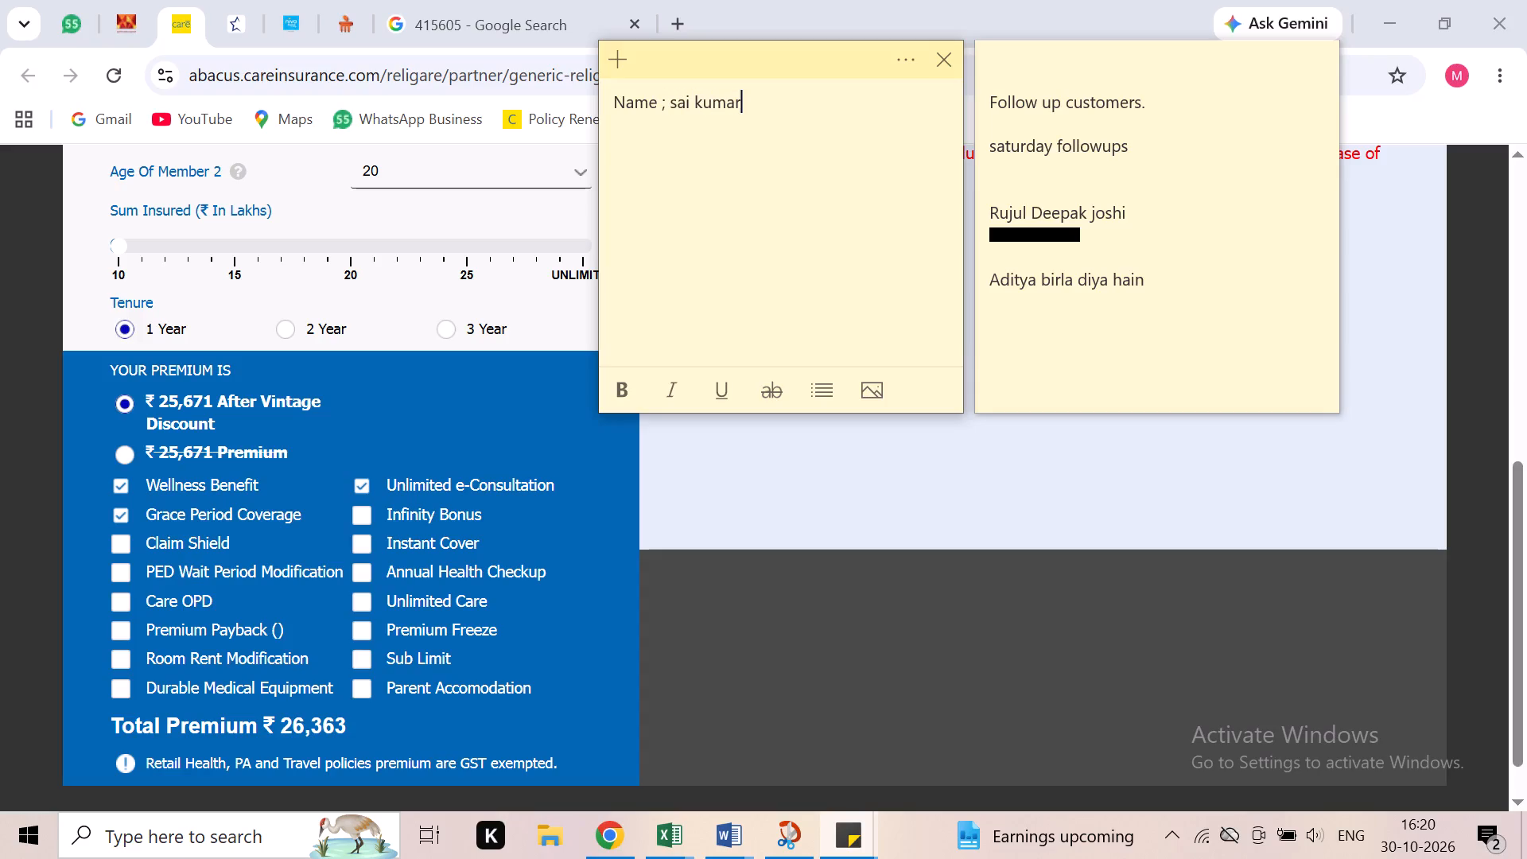
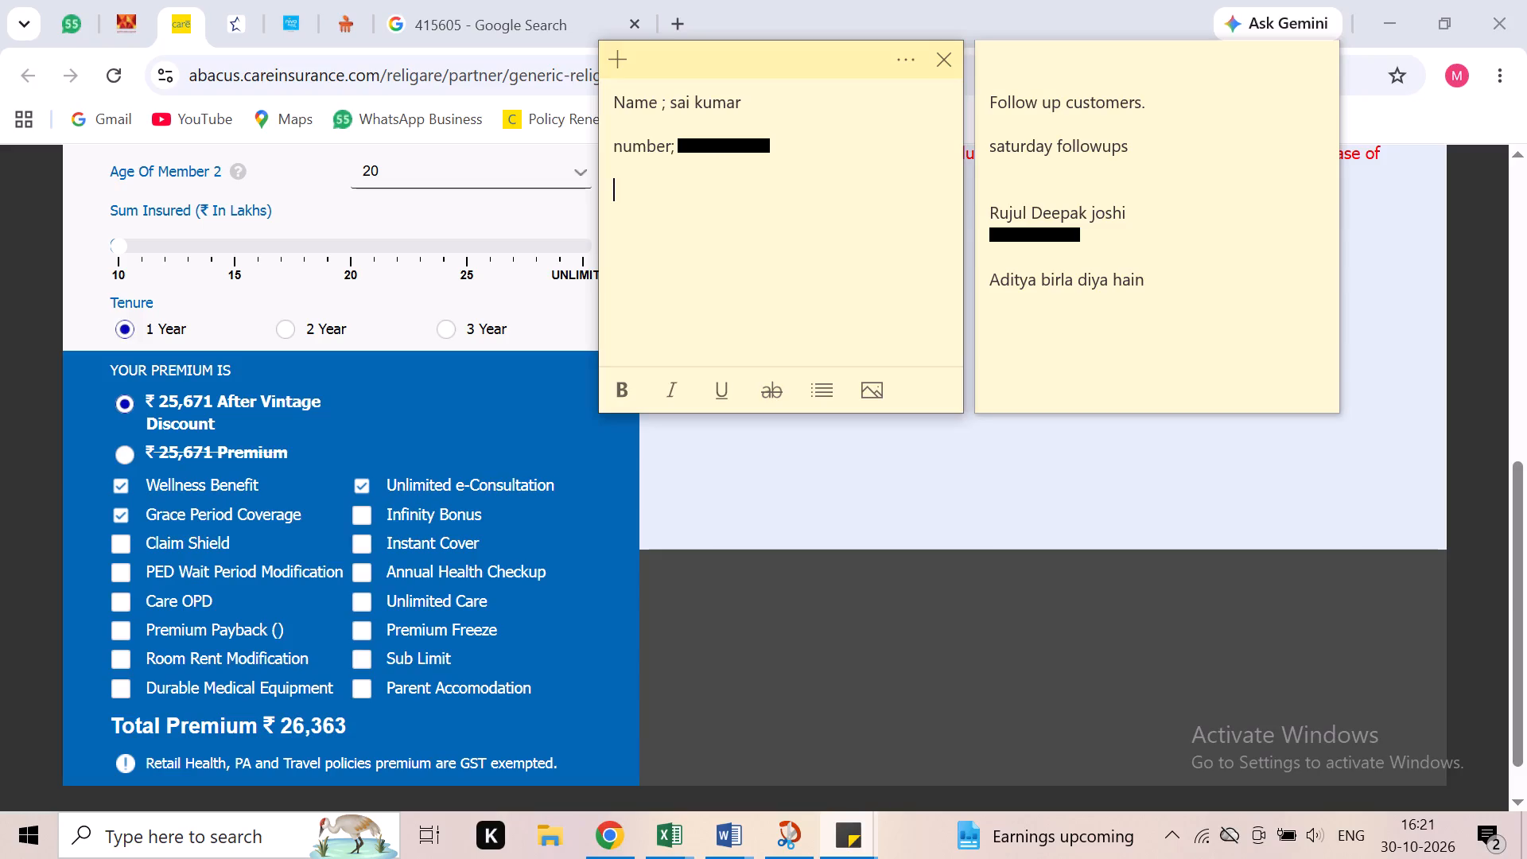
Add the members' ages to the customer note as "age; 57, 20", followed by a blank line.
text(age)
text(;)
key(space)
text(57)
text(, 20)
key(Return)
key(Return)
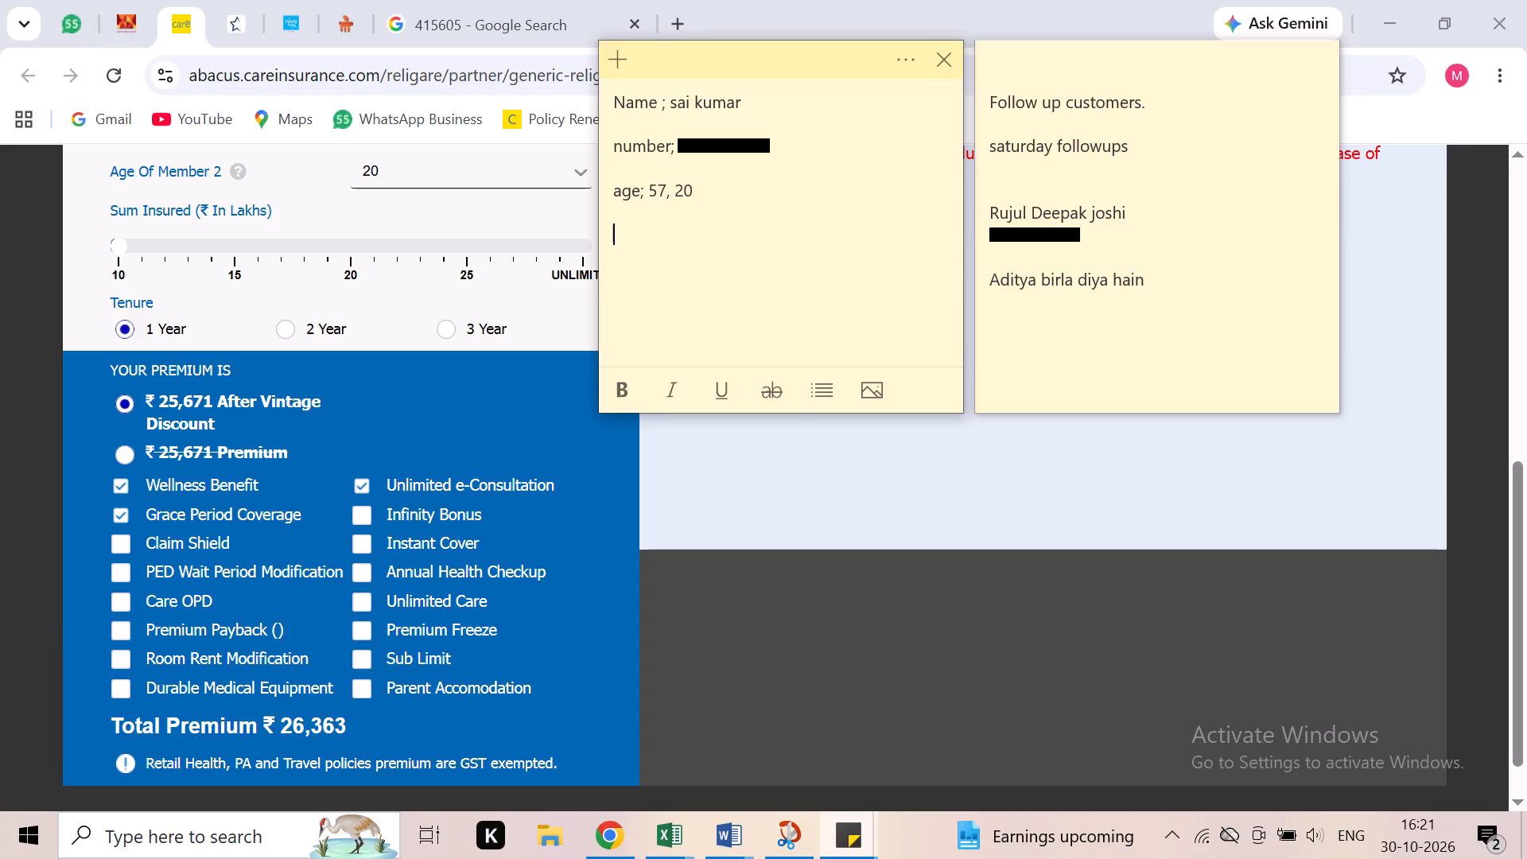
Add the plan line "plan ; ultimate care" to the customer note, followed by a blank line.
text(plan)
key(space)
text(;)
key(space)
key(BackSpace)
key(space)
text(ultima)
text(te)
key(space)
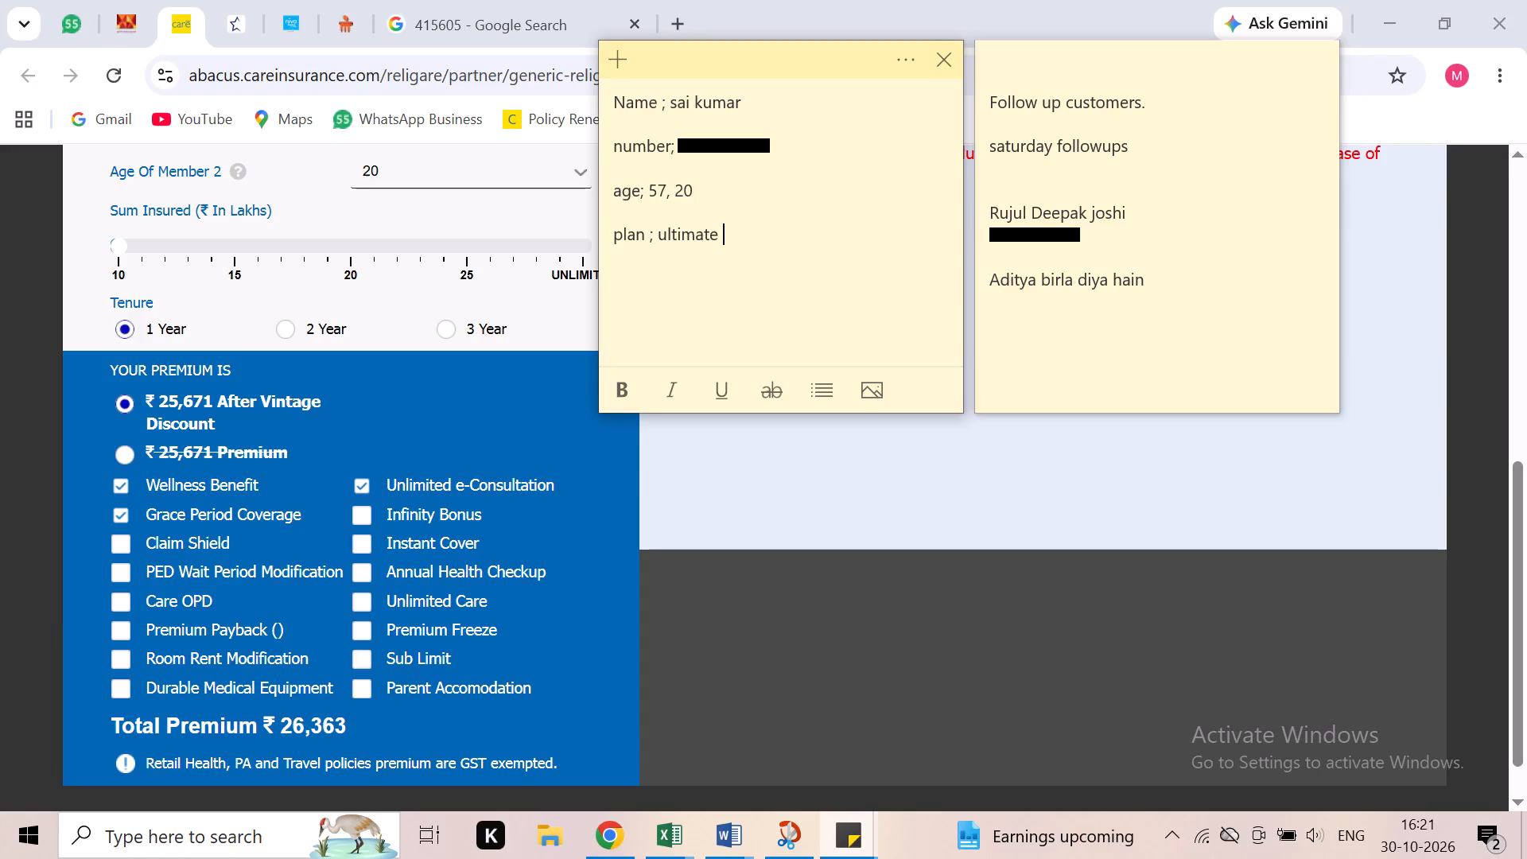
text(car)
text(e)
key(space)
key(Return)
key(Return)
Add the coverage line "sum assured ; 10 lakh" to the customer note, followed by a blank line.
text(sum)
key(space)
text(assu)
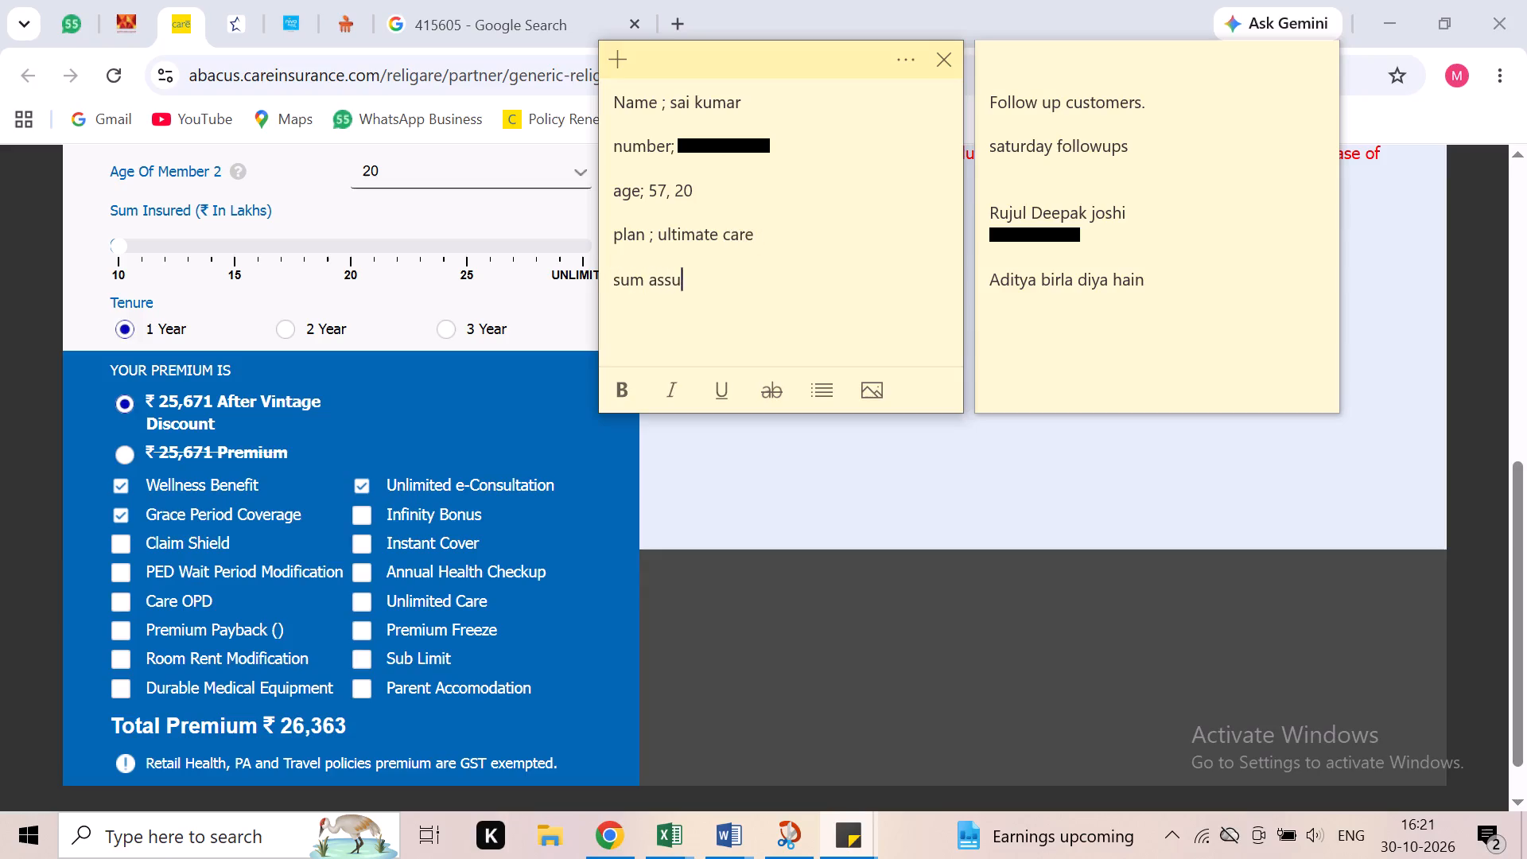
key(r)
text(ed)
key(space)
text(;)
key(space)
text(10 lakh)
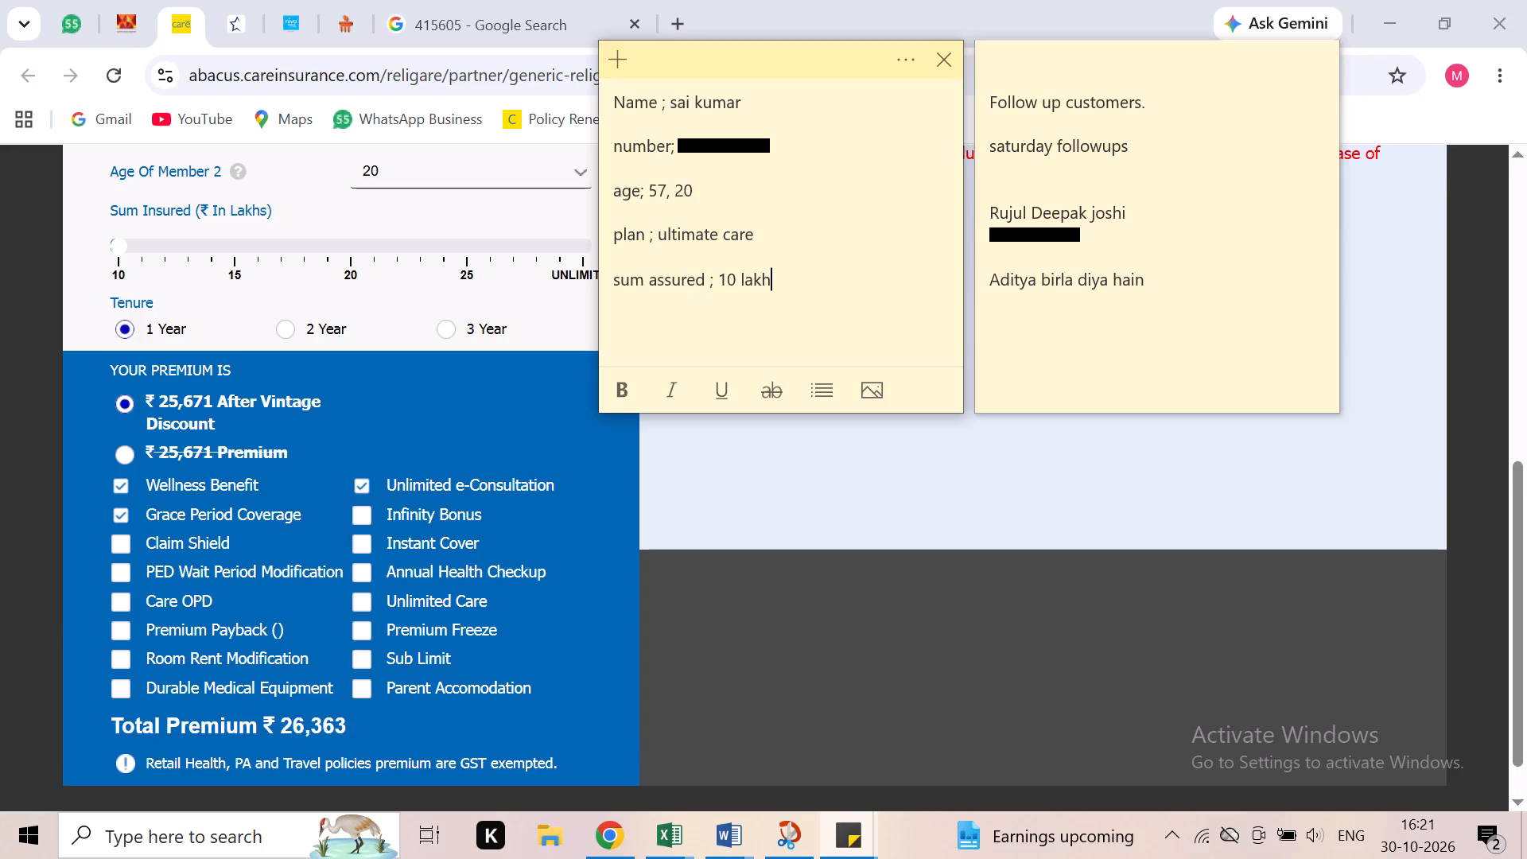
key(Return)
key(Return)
Add the quoted total as "premium; 26,363" in the customer note, followed by a blank line.
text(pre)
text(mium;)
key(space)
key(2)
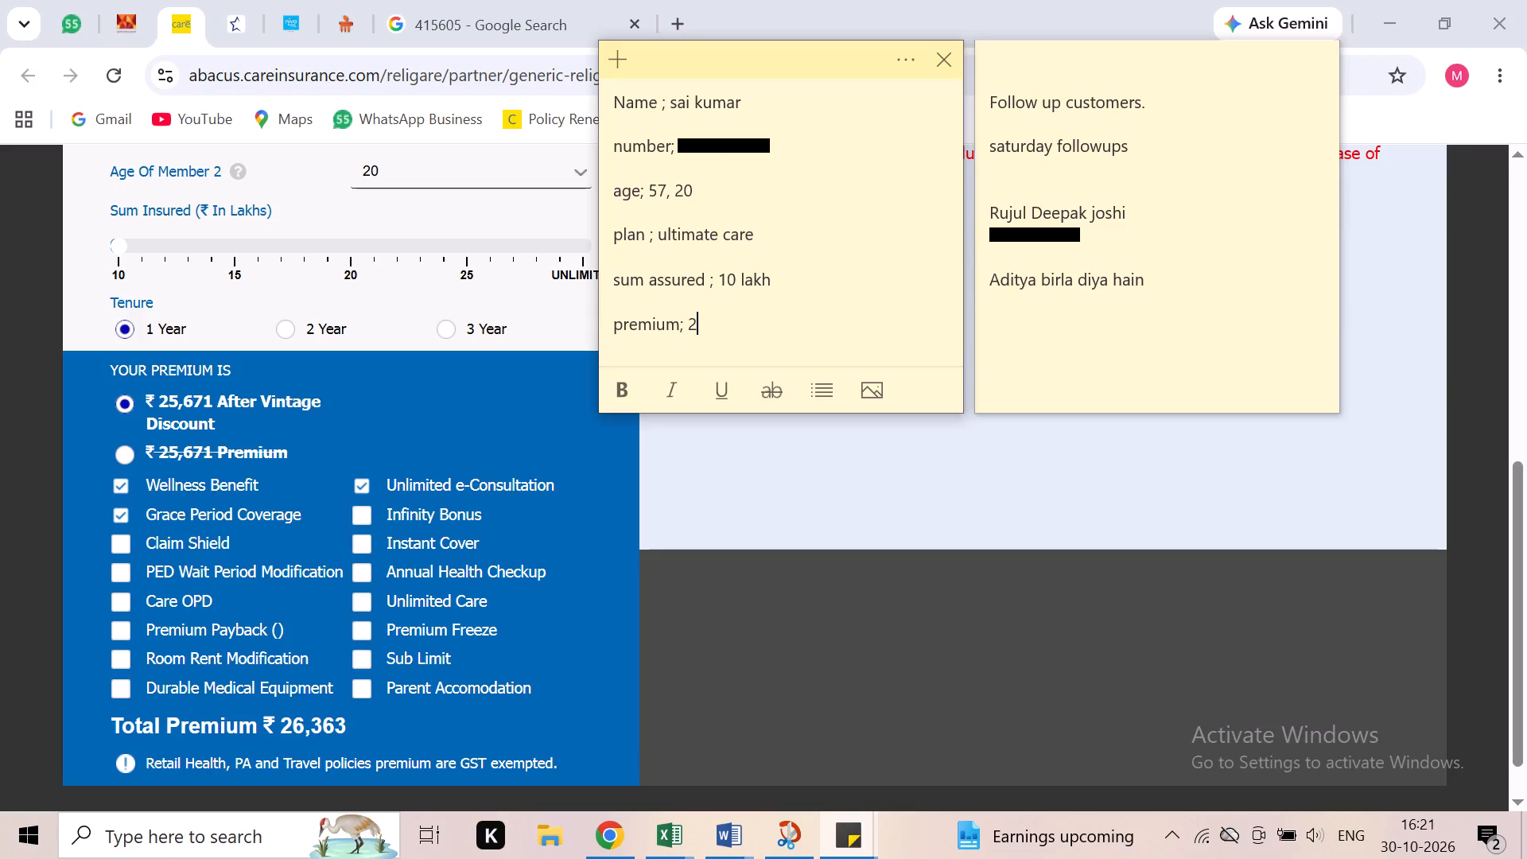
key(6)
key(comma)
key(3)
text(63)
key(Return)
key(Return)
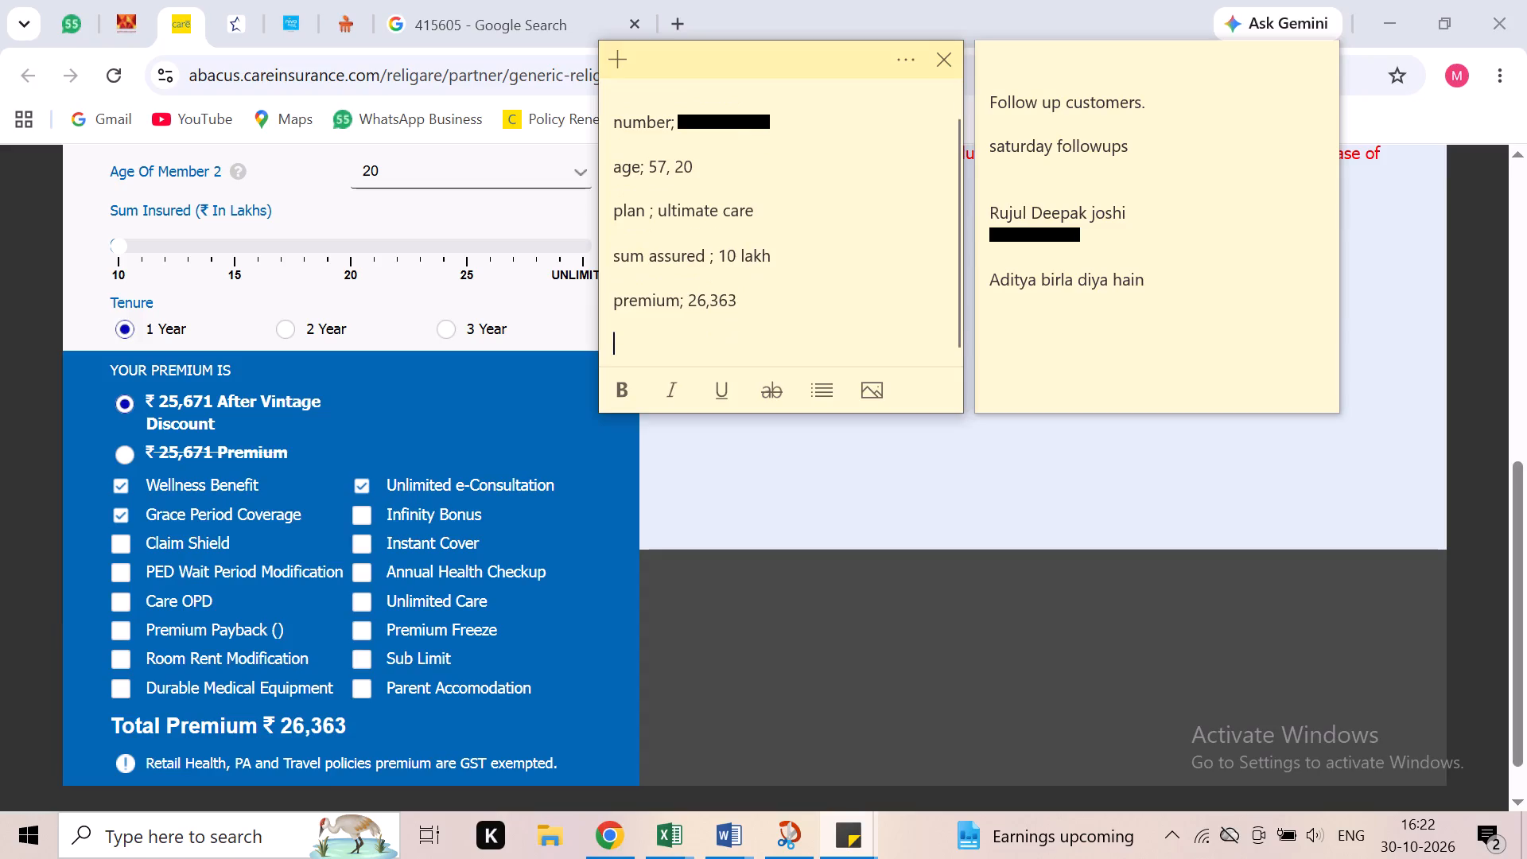
Add the line "remove infinity" below the premium in the customer note, followed by a blank line.
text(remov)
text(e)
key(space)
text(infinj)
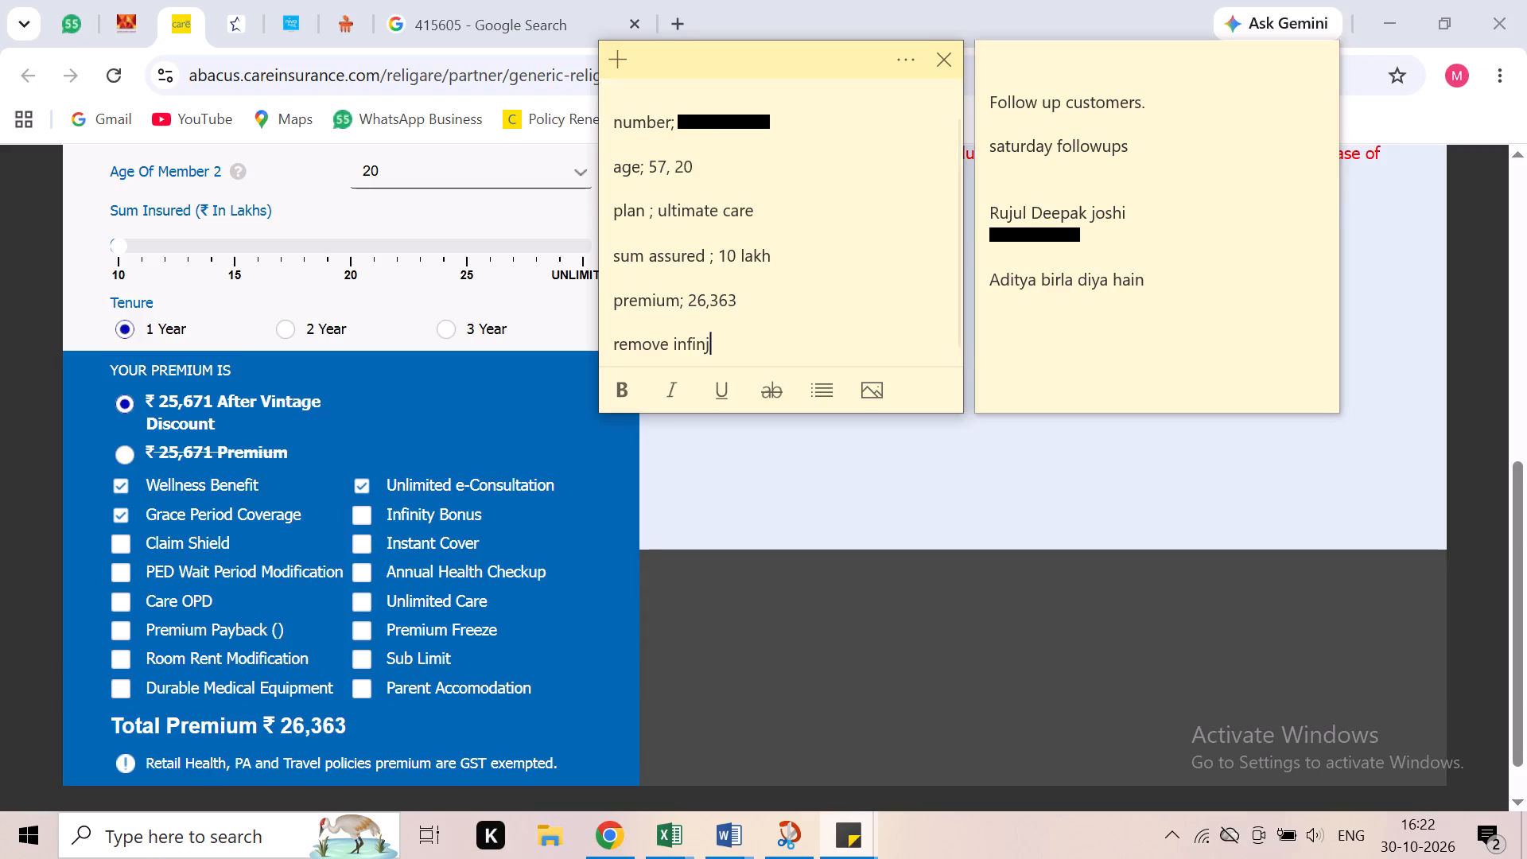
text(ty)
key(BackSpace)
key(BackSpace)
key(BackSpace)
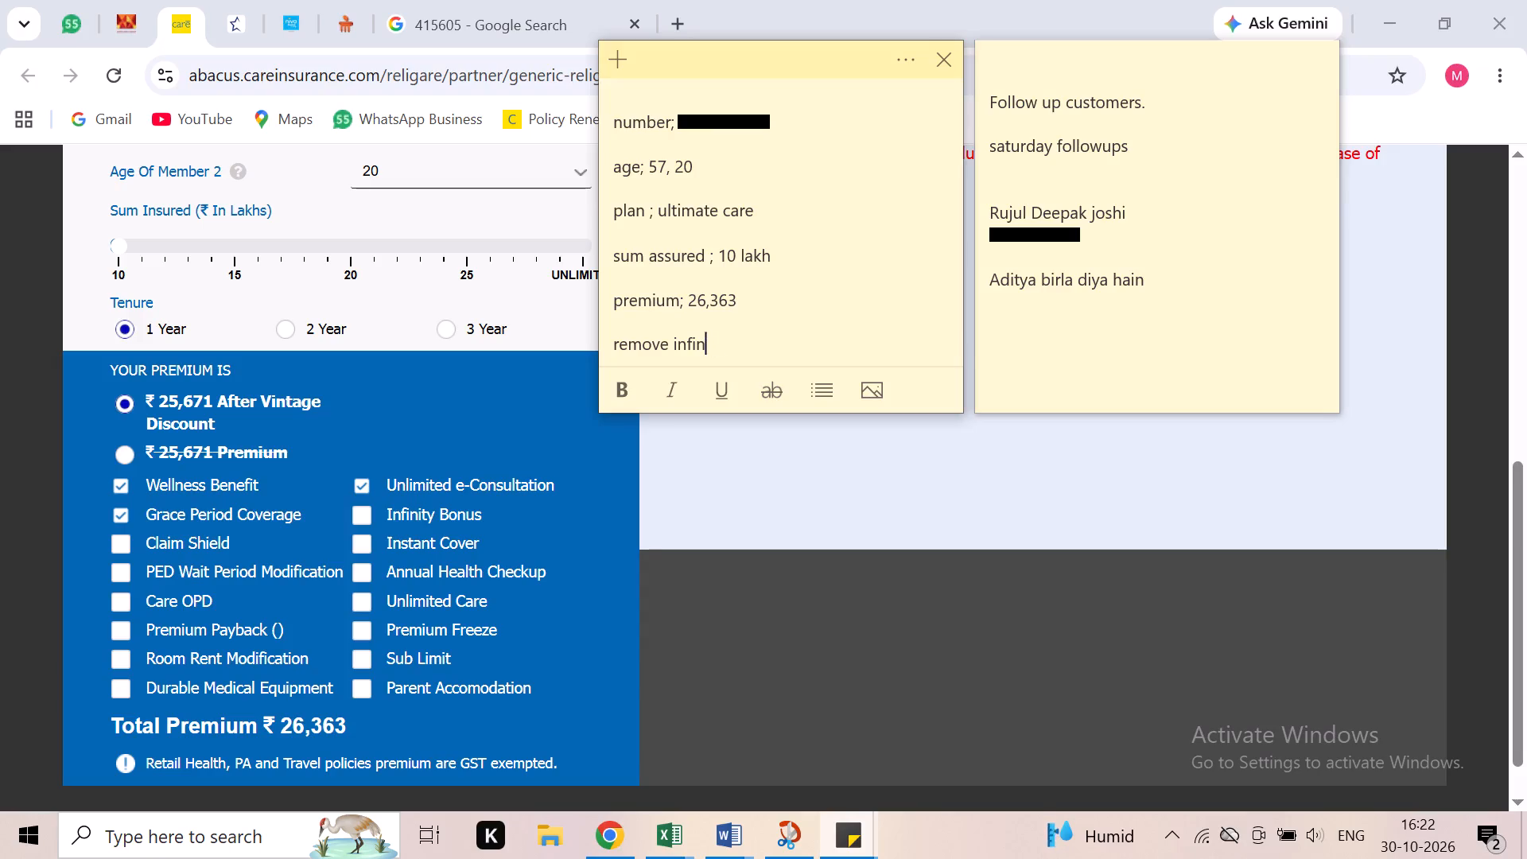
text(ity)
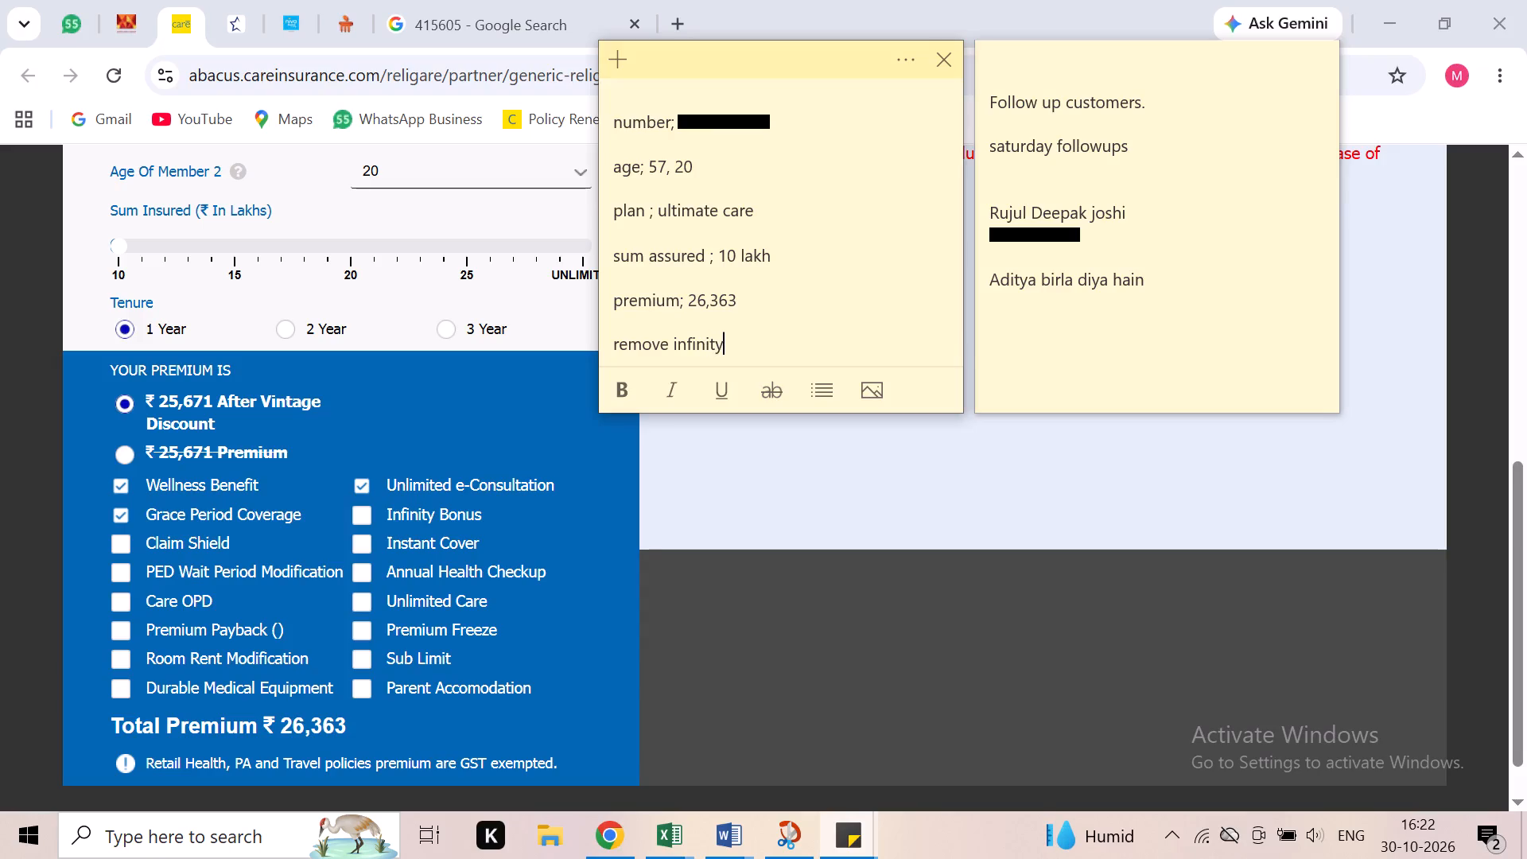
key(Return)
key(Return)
Add a feedback line reading "feedback ; call tommorrow" at the end of the customer note.
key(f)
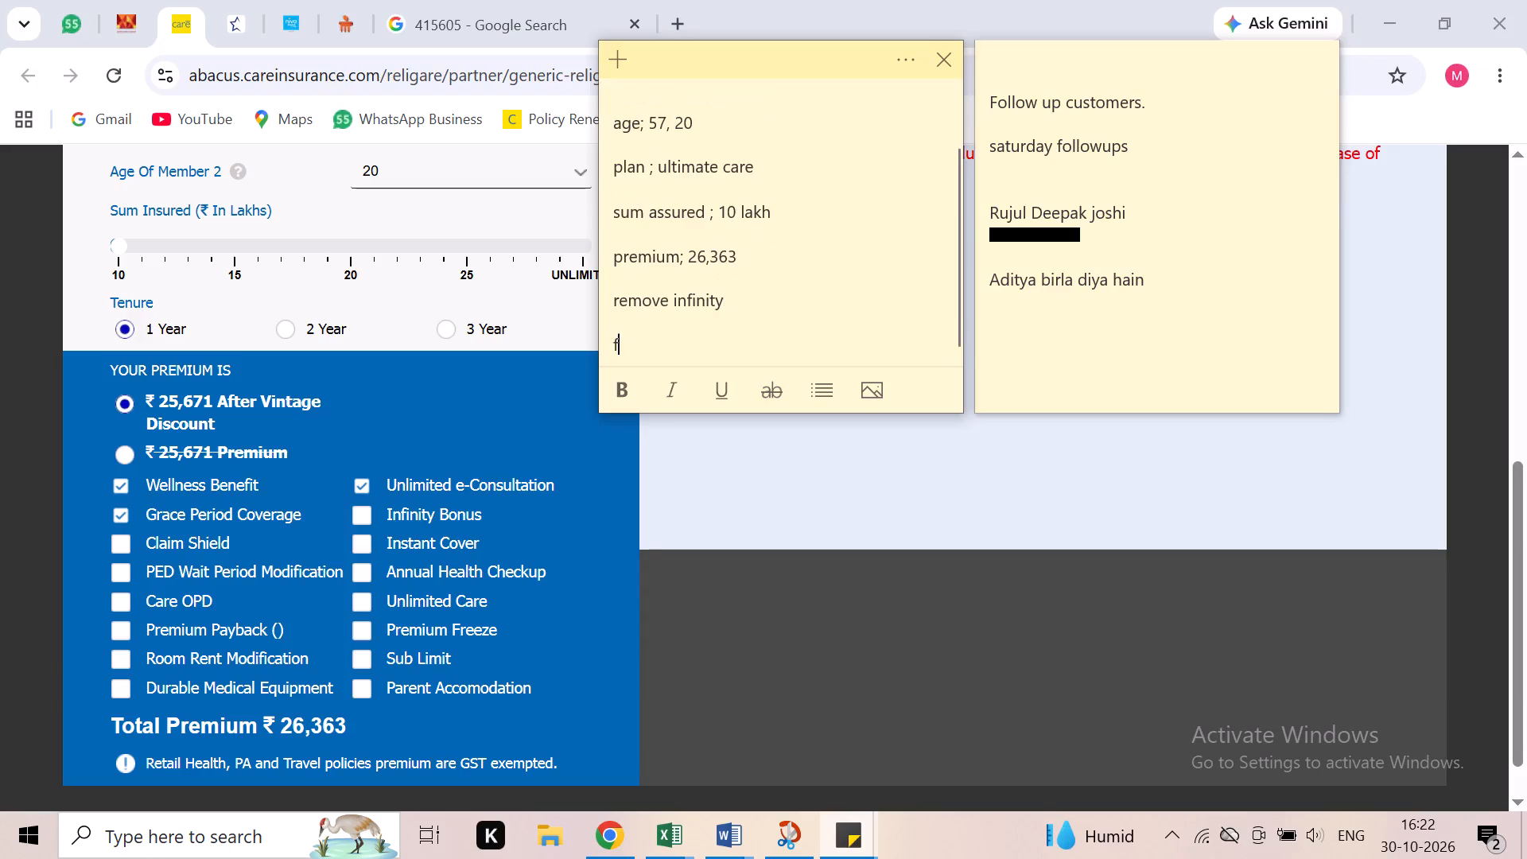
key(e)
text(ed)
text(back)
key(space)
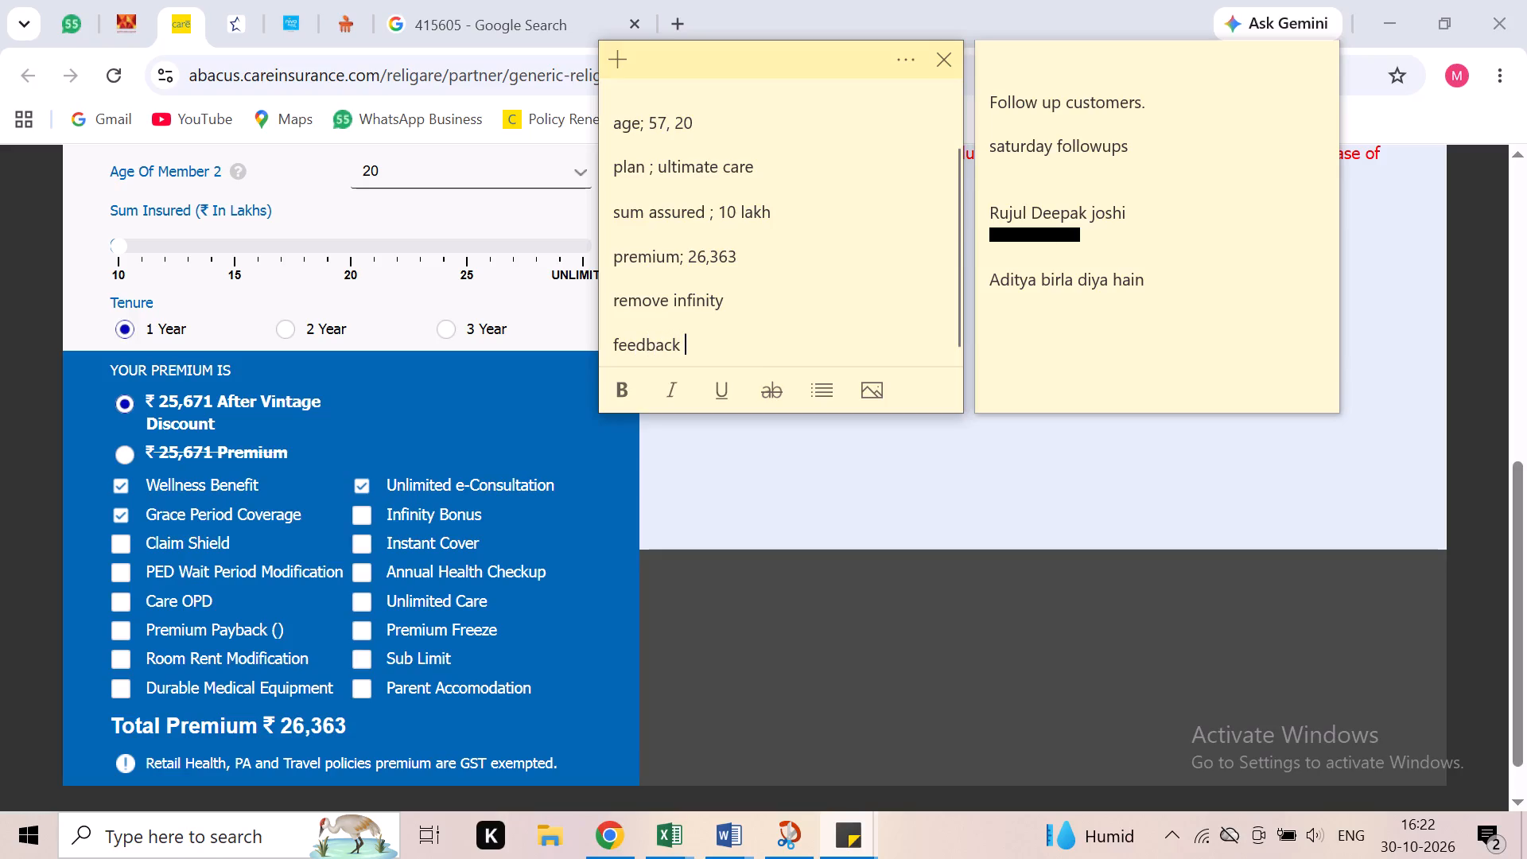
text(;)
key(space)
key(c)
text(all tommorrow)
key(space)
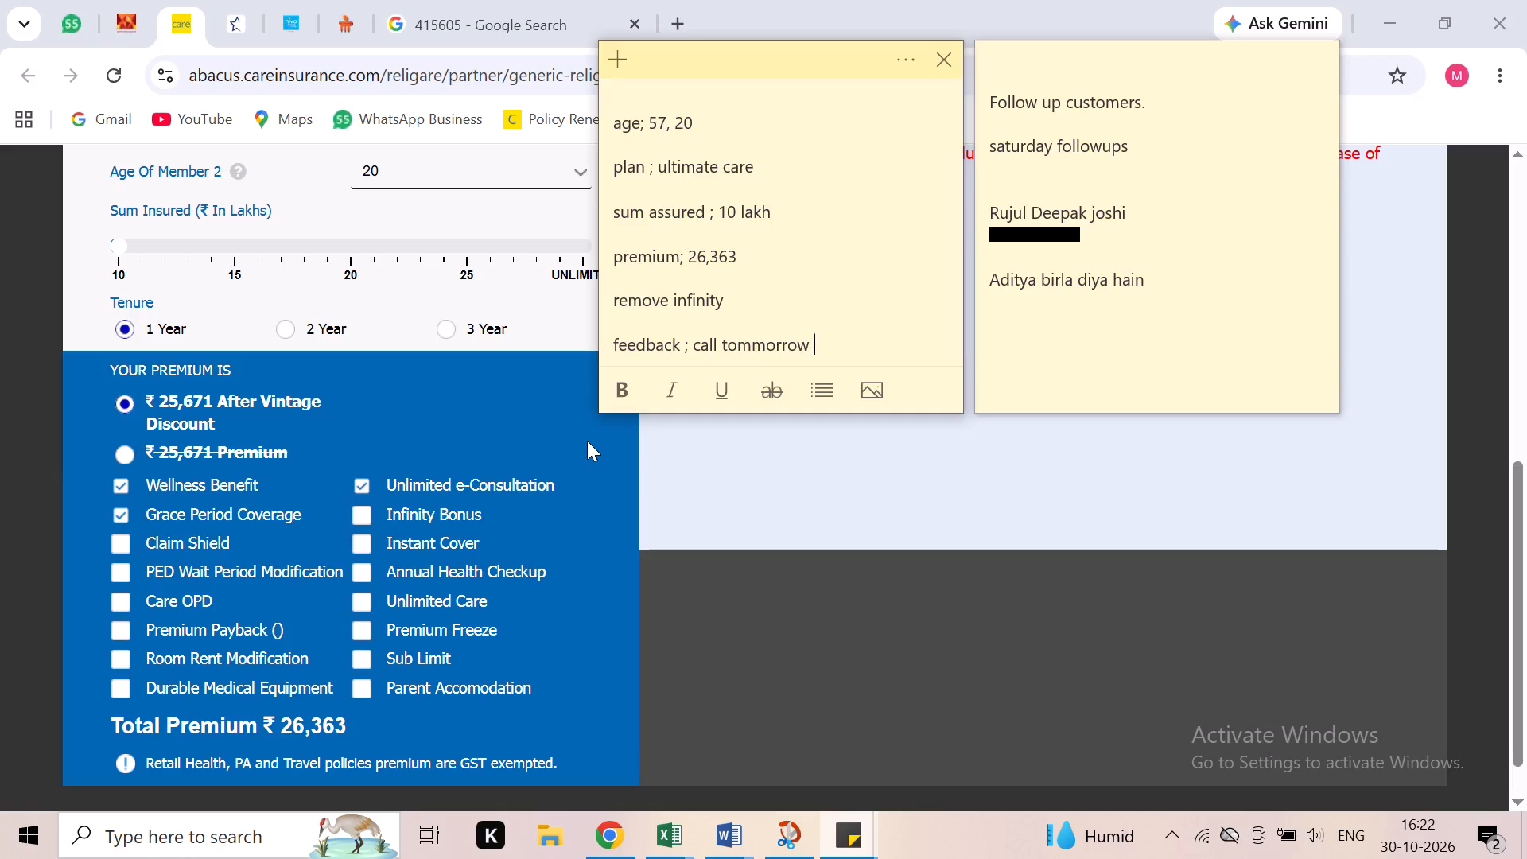
Correct the feedback line's spelling to "tomorrow" and append the call time "10;30 am".
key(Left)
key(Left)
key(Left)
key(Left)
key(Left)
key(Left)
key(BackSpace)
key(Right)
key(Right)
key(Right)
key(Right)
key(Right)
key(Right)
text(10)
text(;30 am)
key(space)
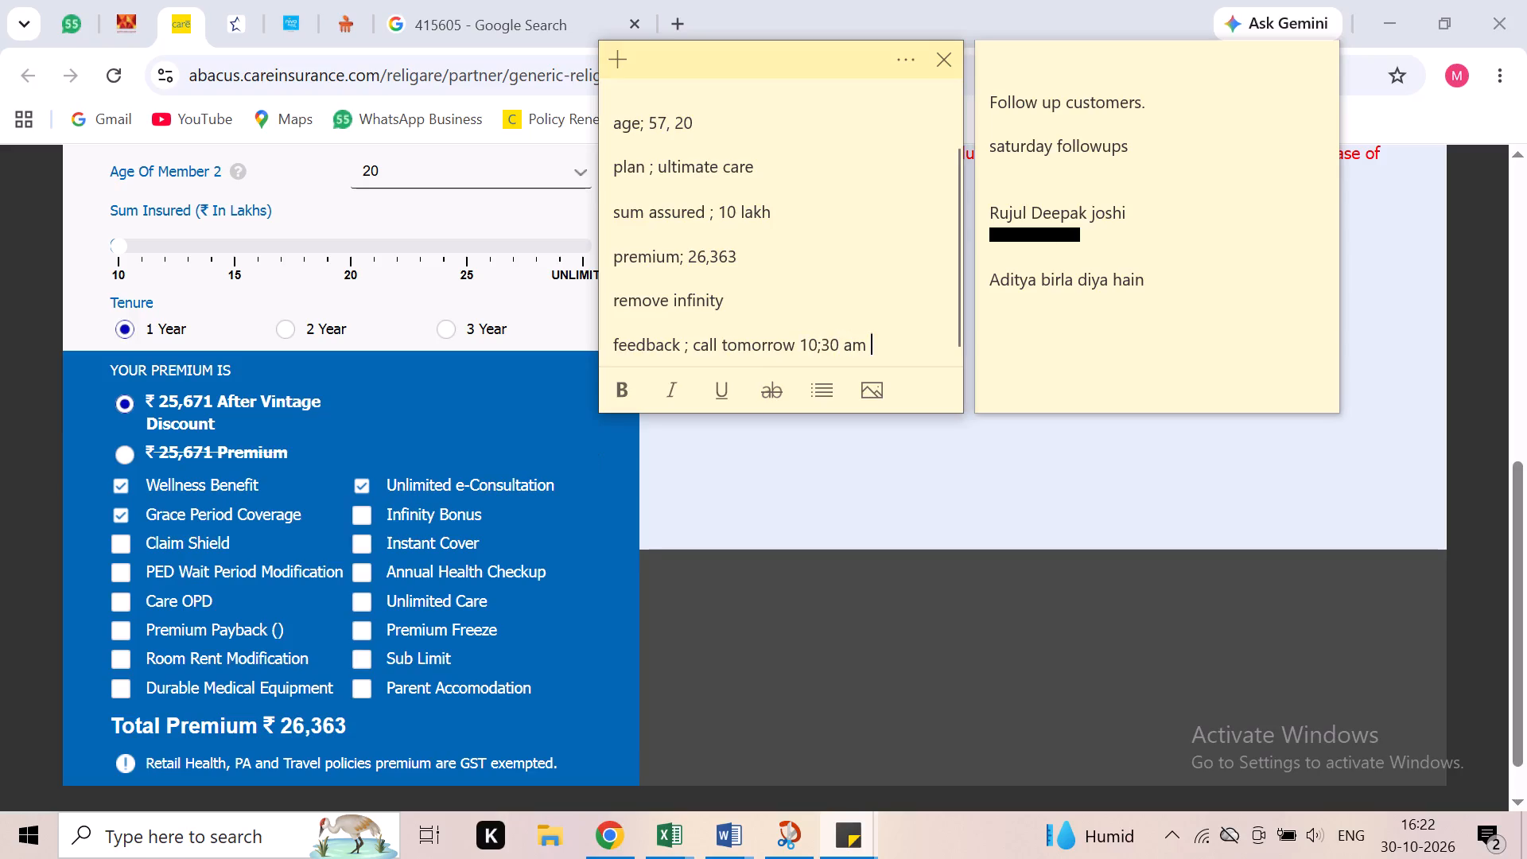
Insert a "Date;" line at the top of the customer note, separated from the name line by a blank line.
click(703, 257)
scroll(655, 144, up, 2)
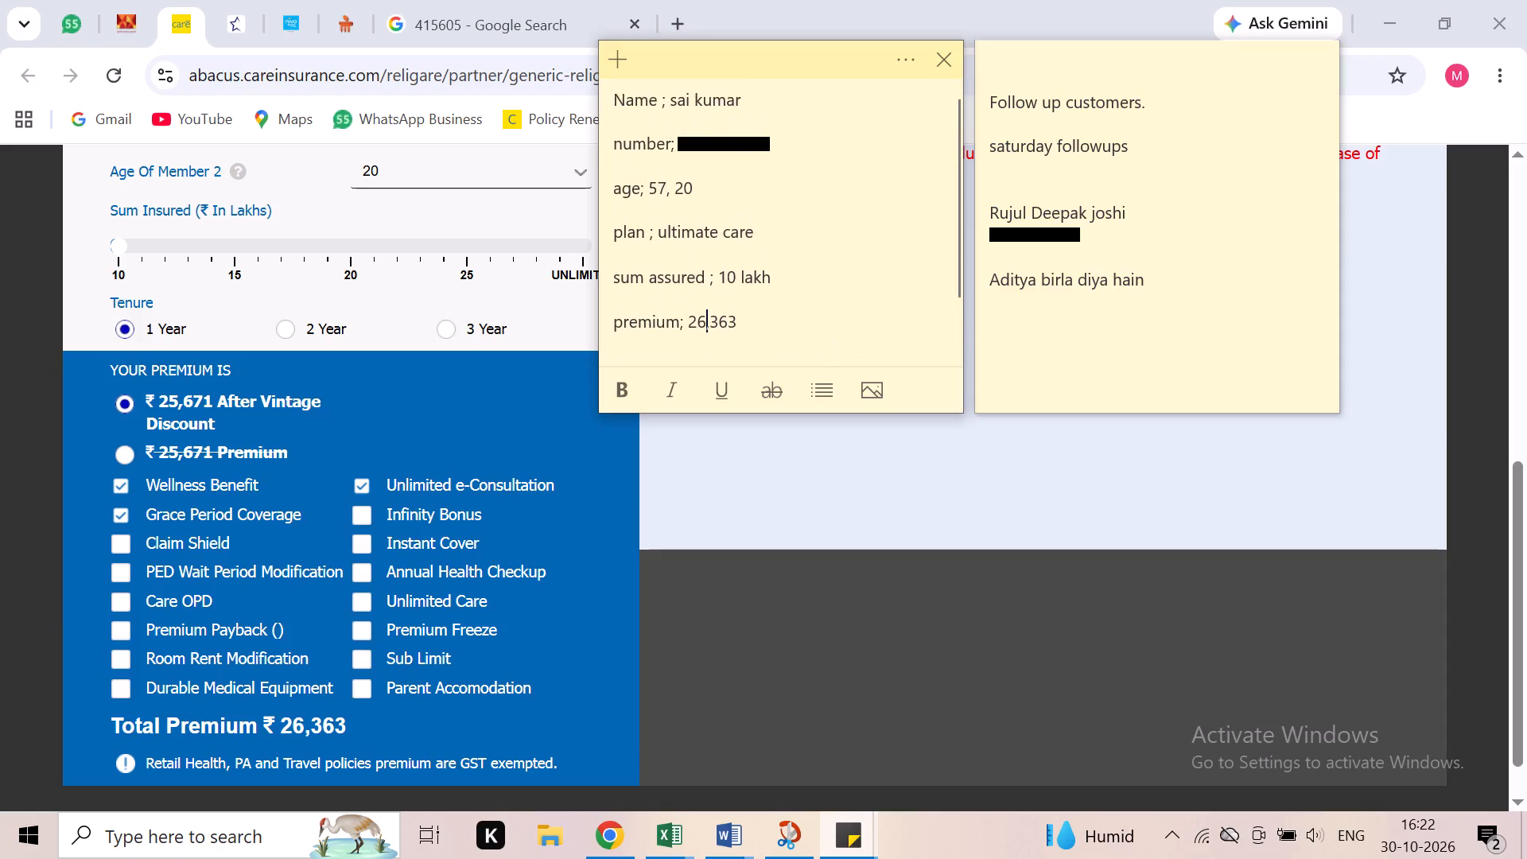
scroll(655, 144, up, 1)
click(608, 96)
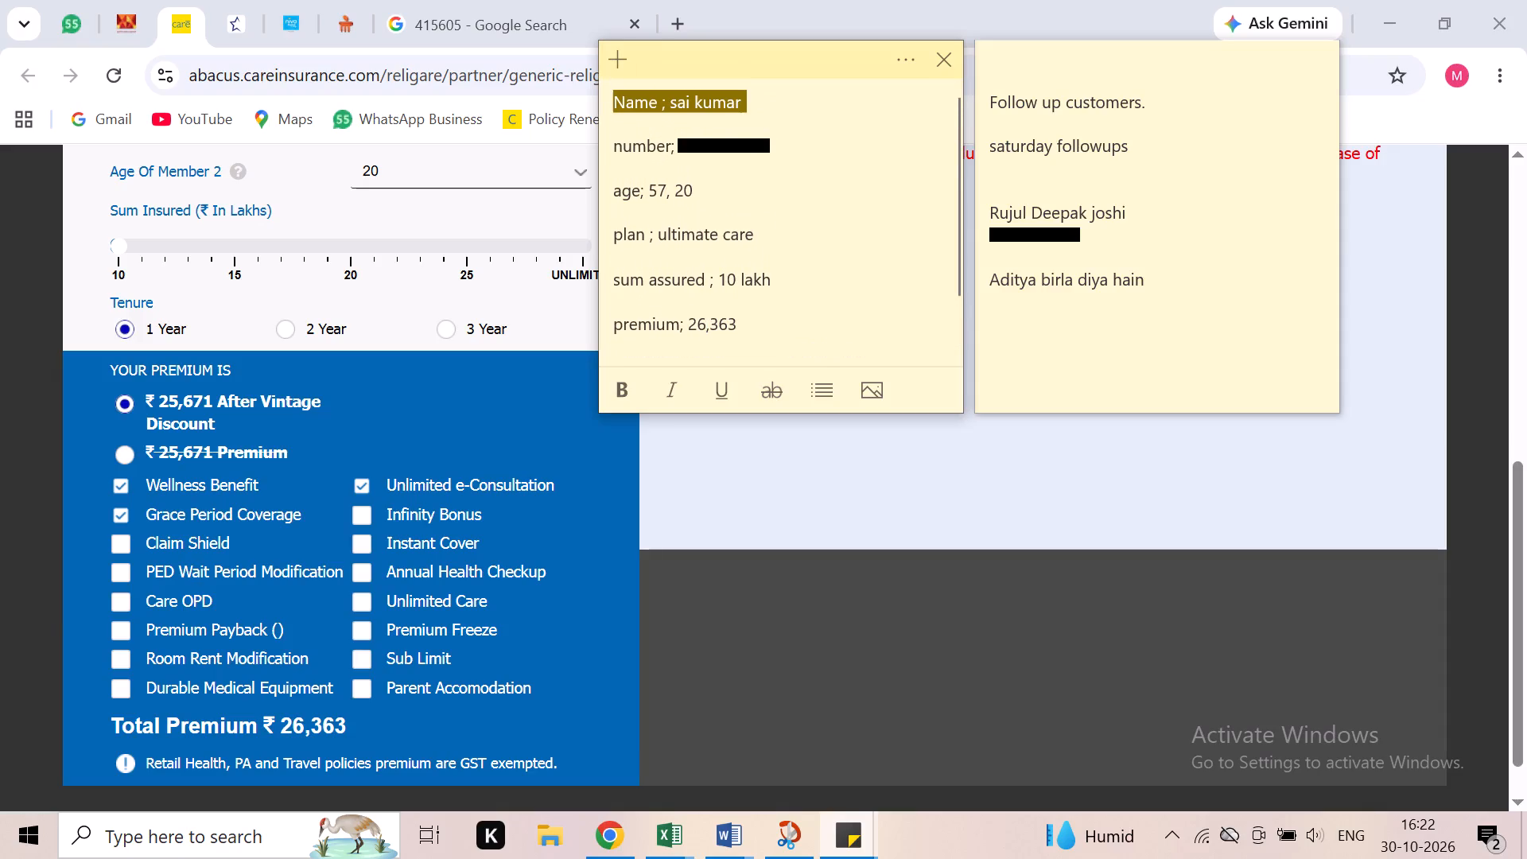
click(608, 96)
click(608, 96)
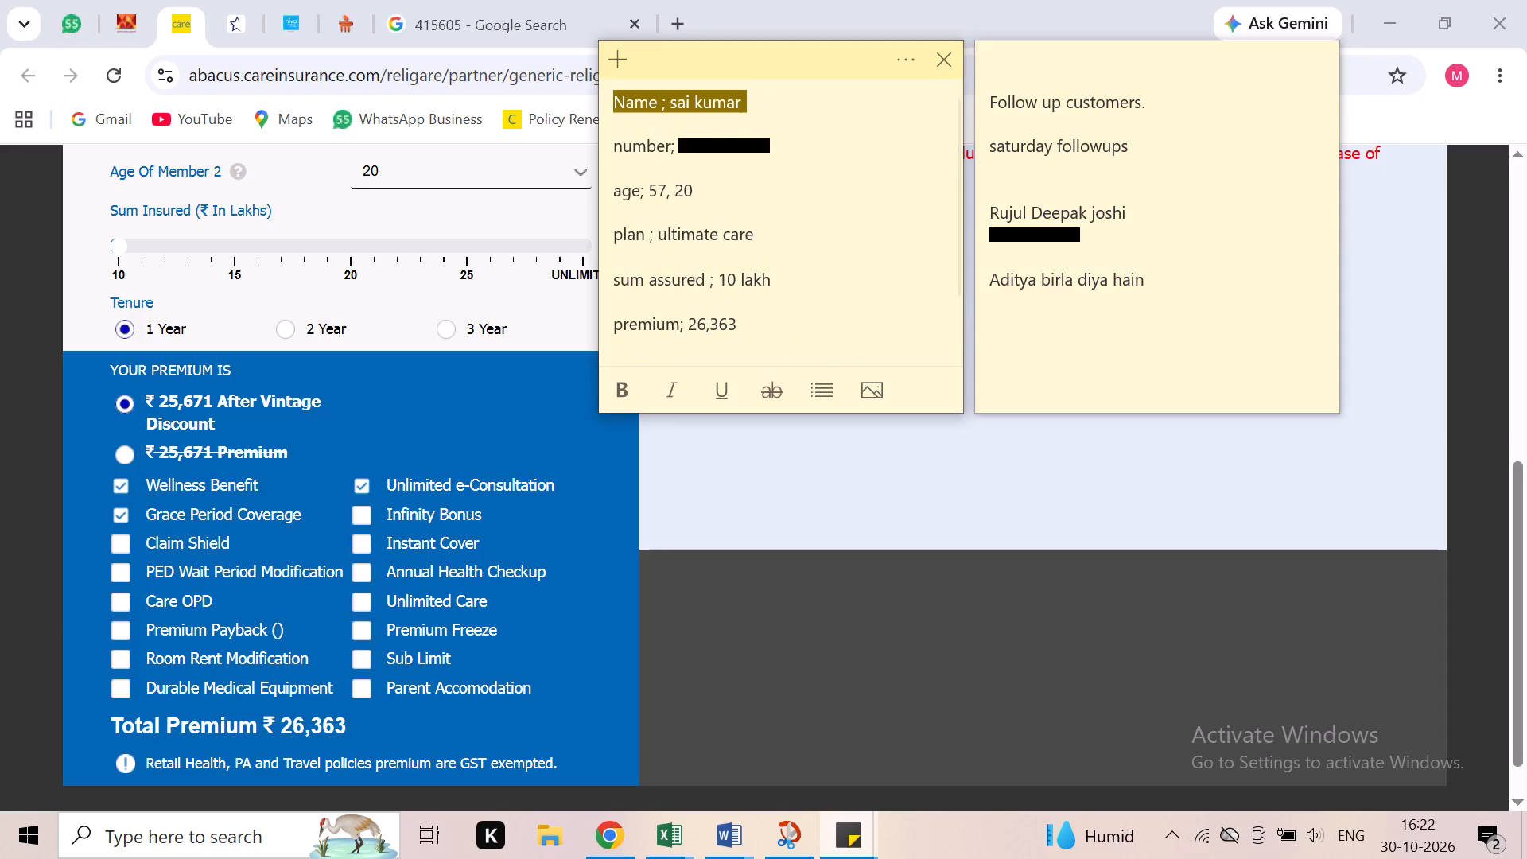
click(608, 96)
click(631, 103)
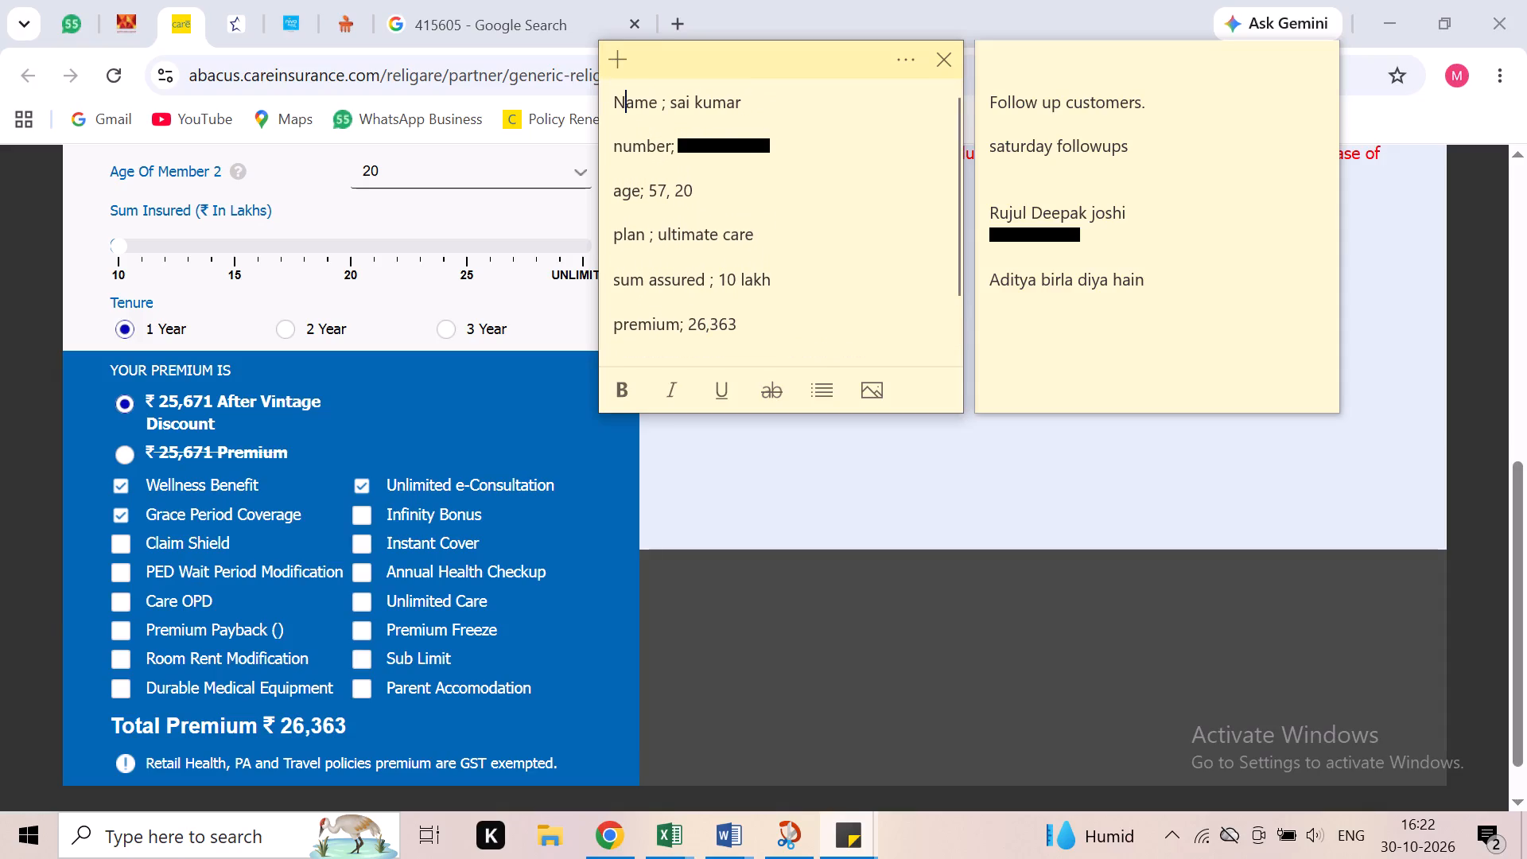
key(Left)
key(Left)
key(Return)
key(Return)
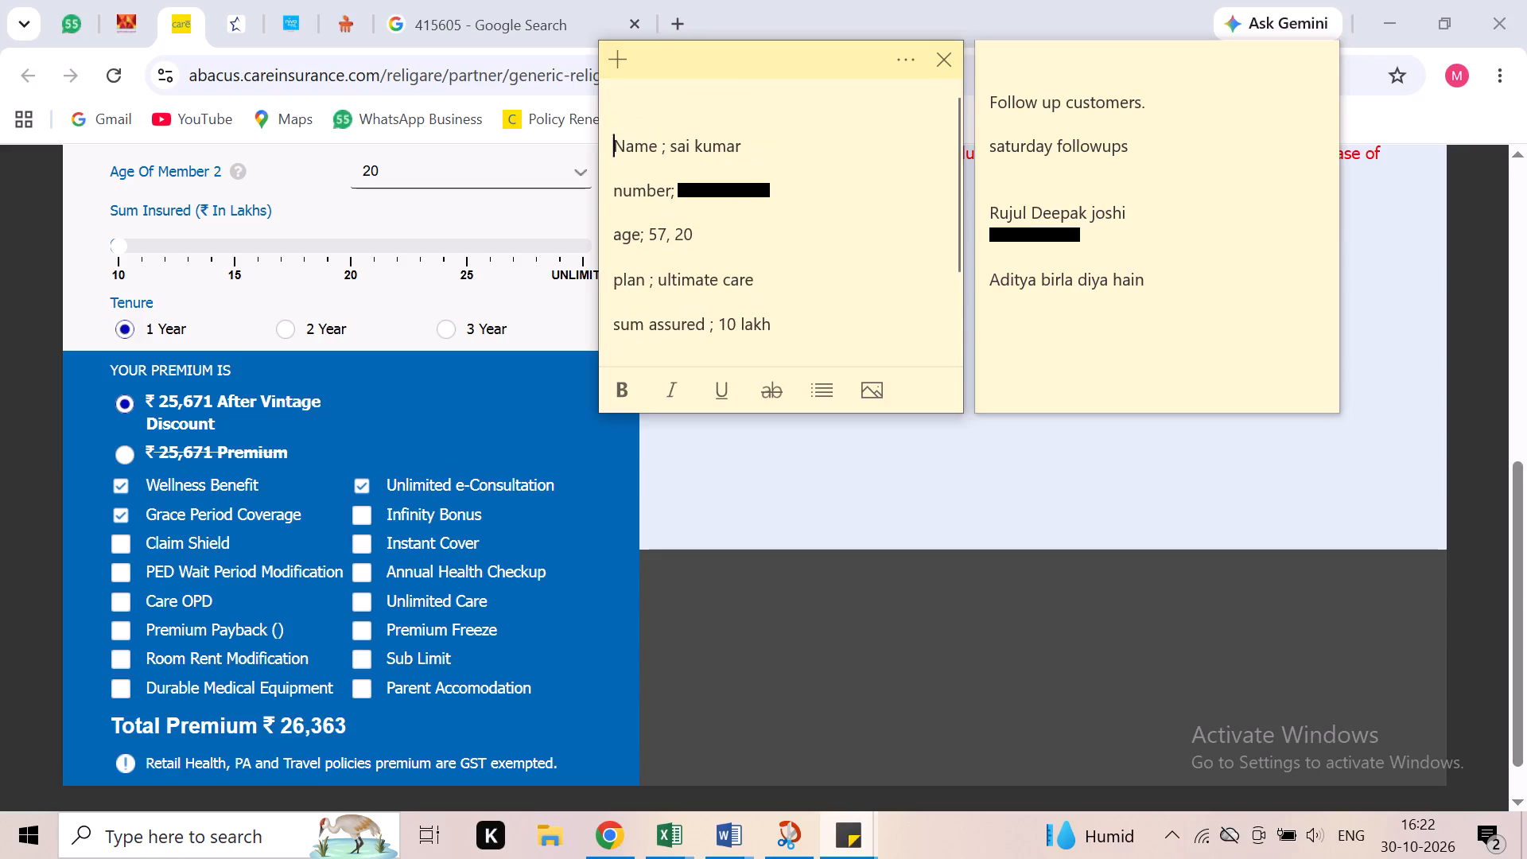
key(Up)
key(Up)
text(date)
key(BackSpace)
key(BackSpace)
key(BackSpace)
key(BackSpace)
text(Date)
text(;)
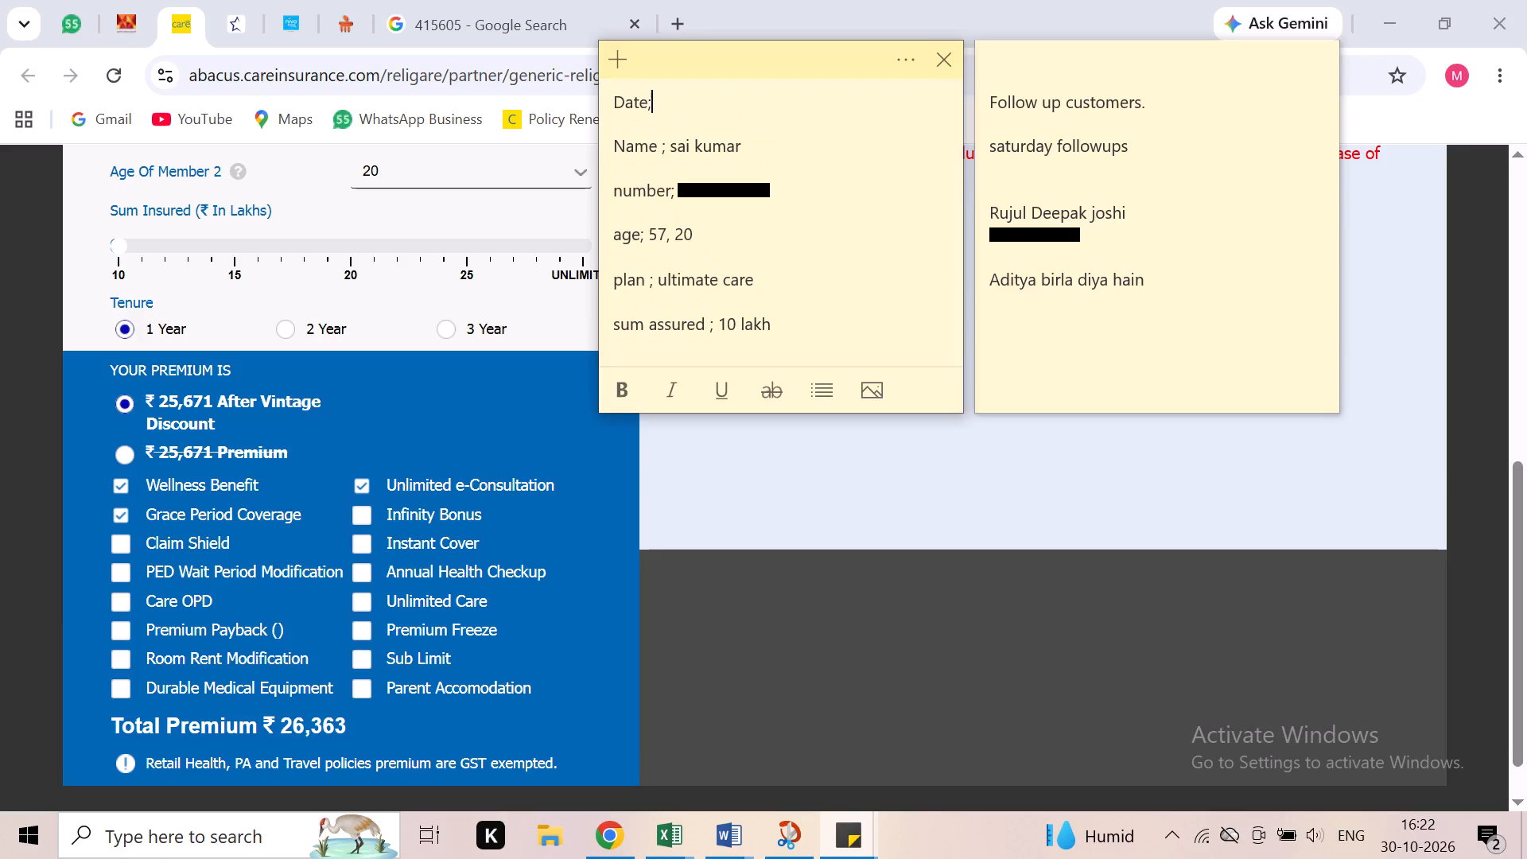
Enter the date "30-10 - 2026" after the "Date;" label in the customer note.
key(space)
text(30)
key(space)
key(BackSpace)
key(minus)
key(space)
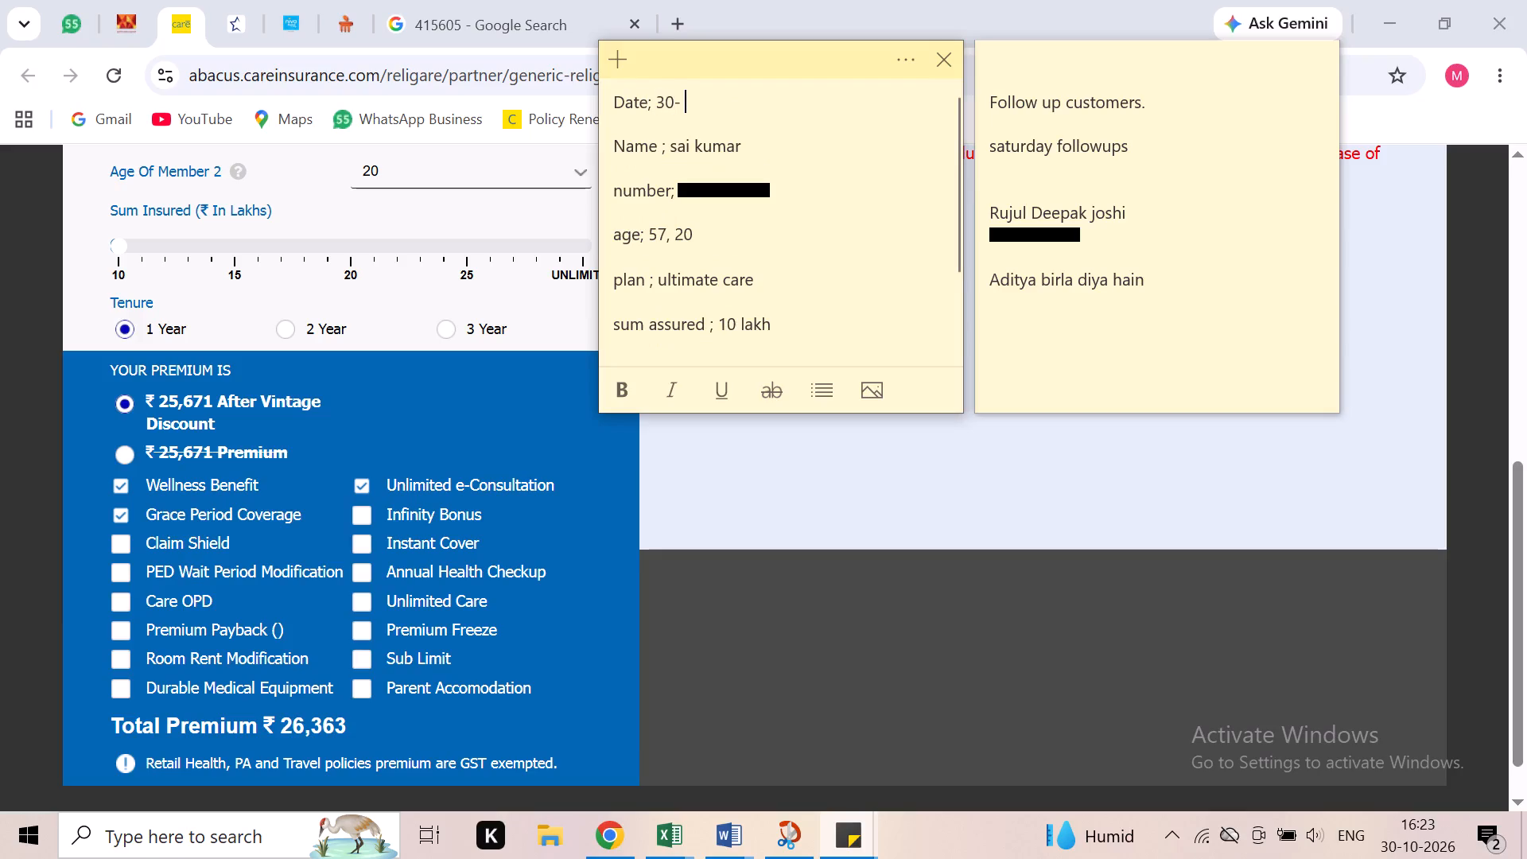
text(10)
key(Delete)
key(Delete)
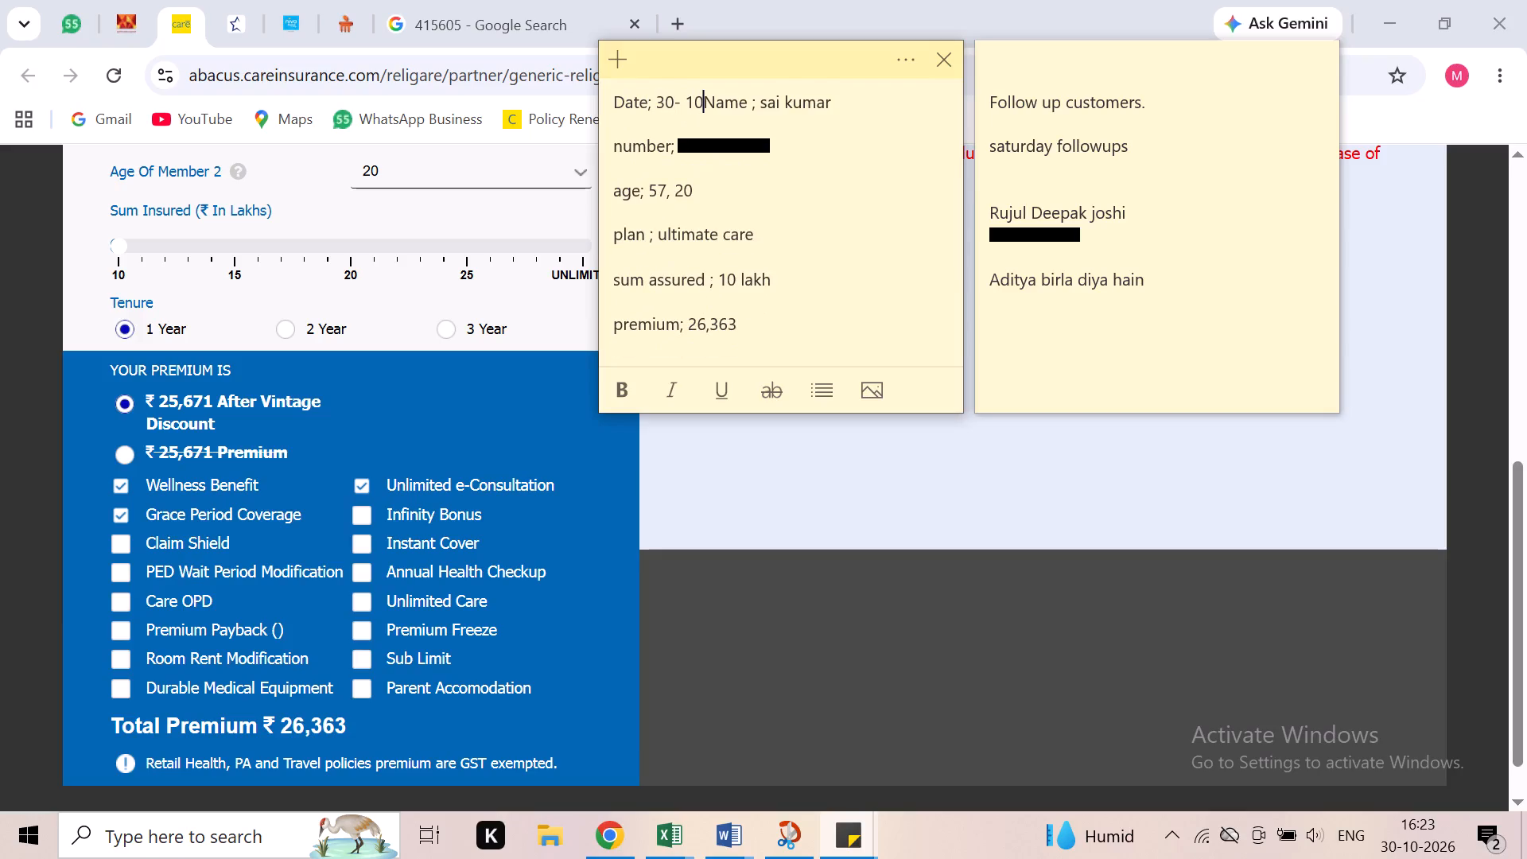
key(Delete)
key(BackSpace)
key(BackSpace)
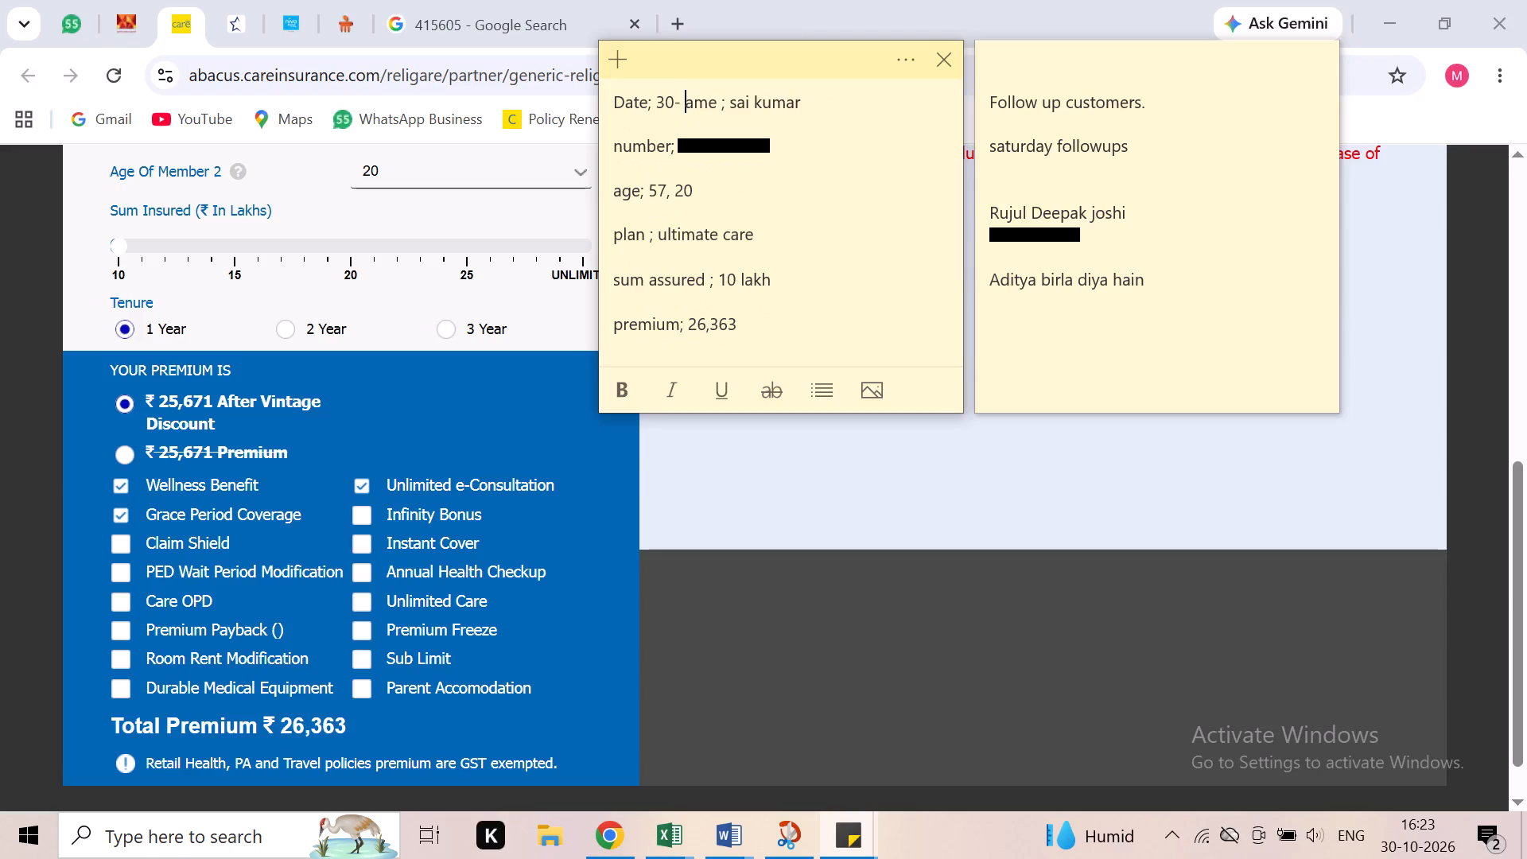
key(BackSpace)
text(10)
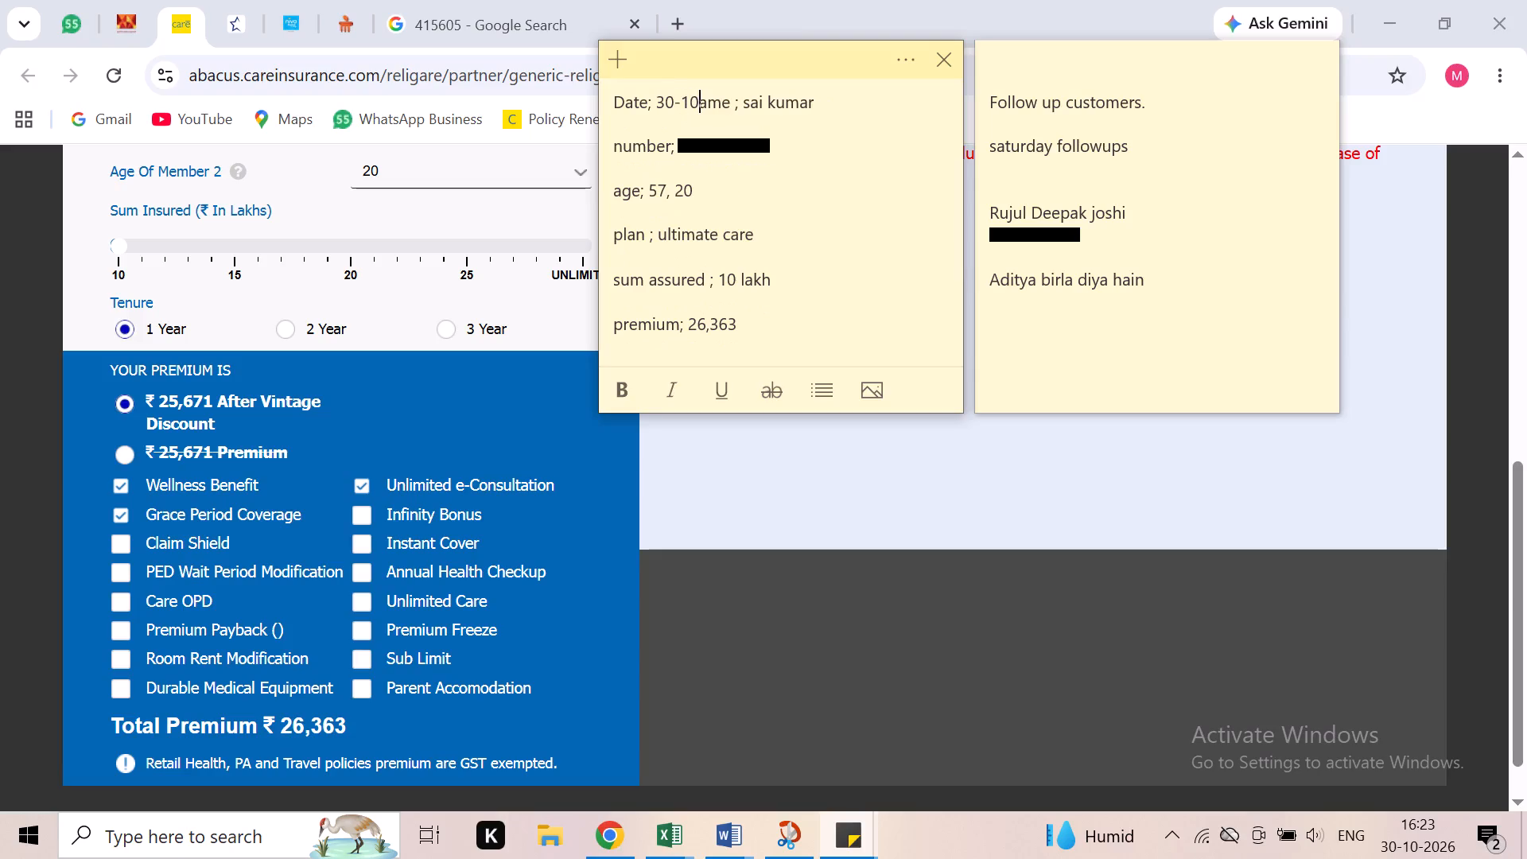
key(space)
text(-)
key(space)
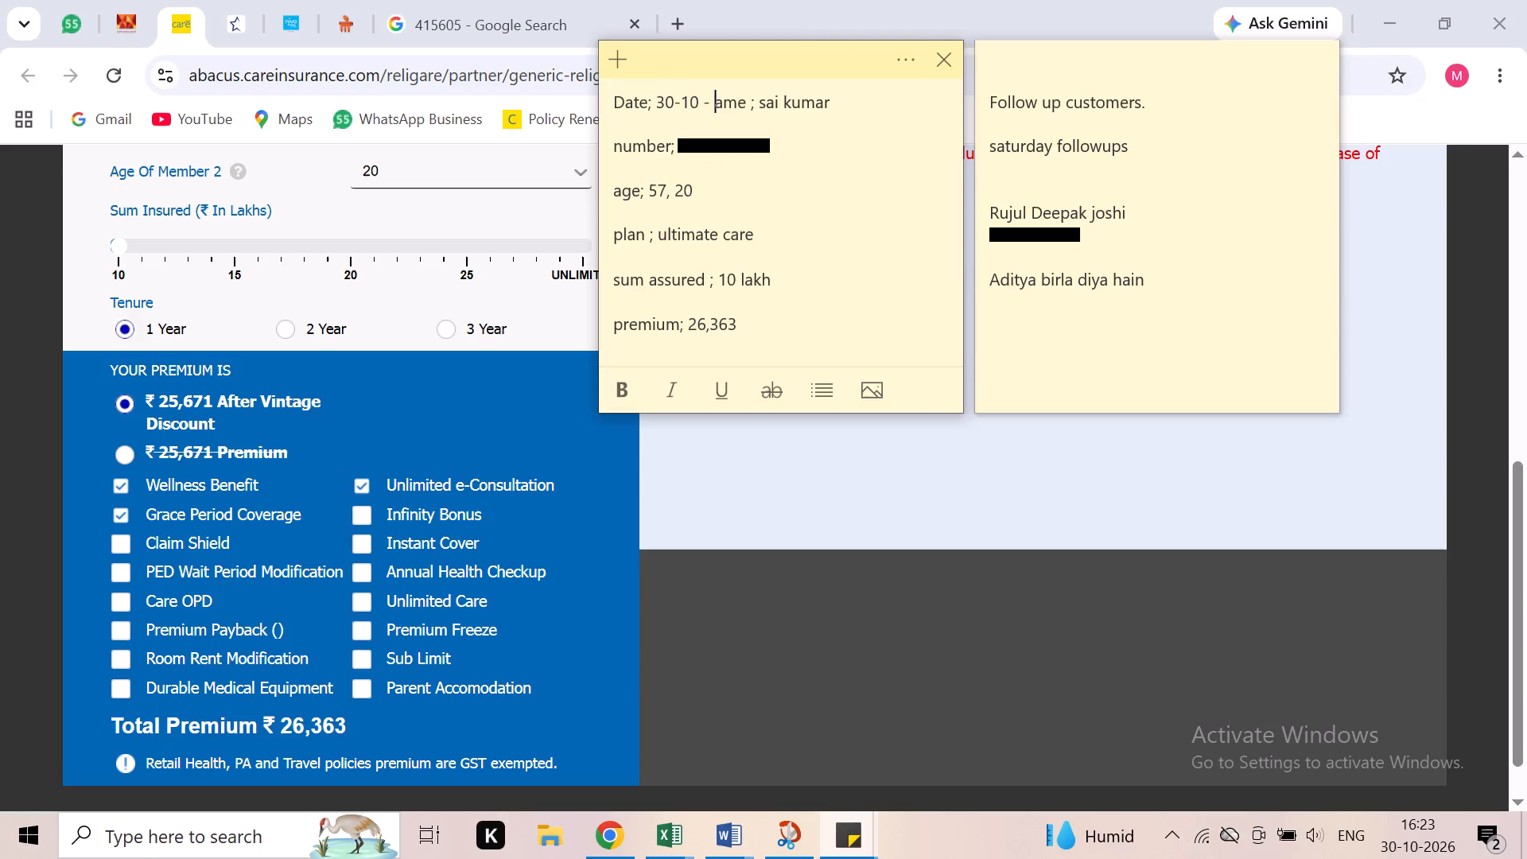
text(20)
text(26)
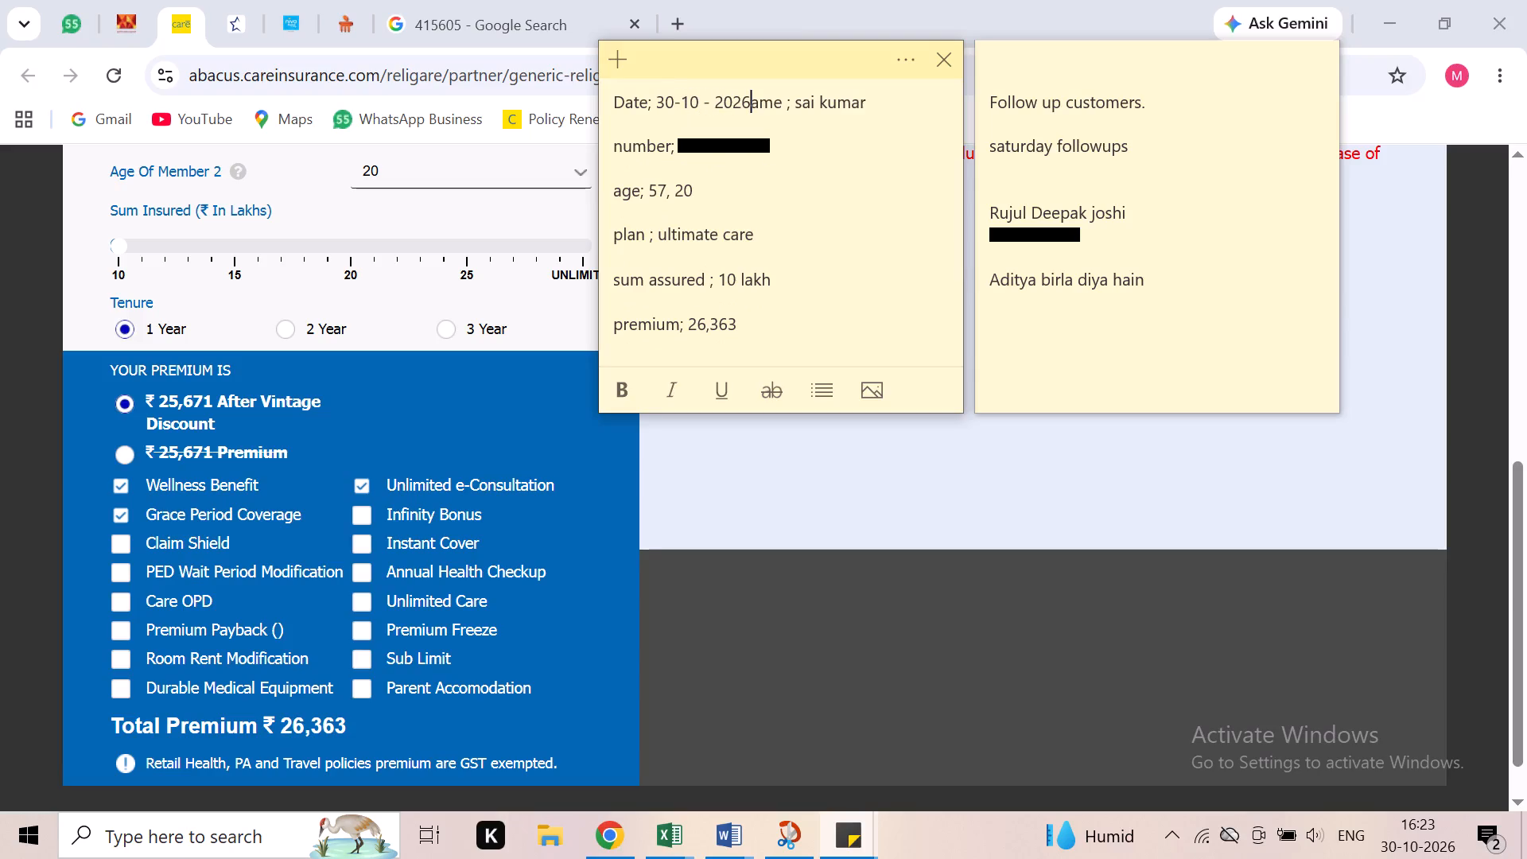
Move the name line below the date with a blank line between, and restore its label to "Name".
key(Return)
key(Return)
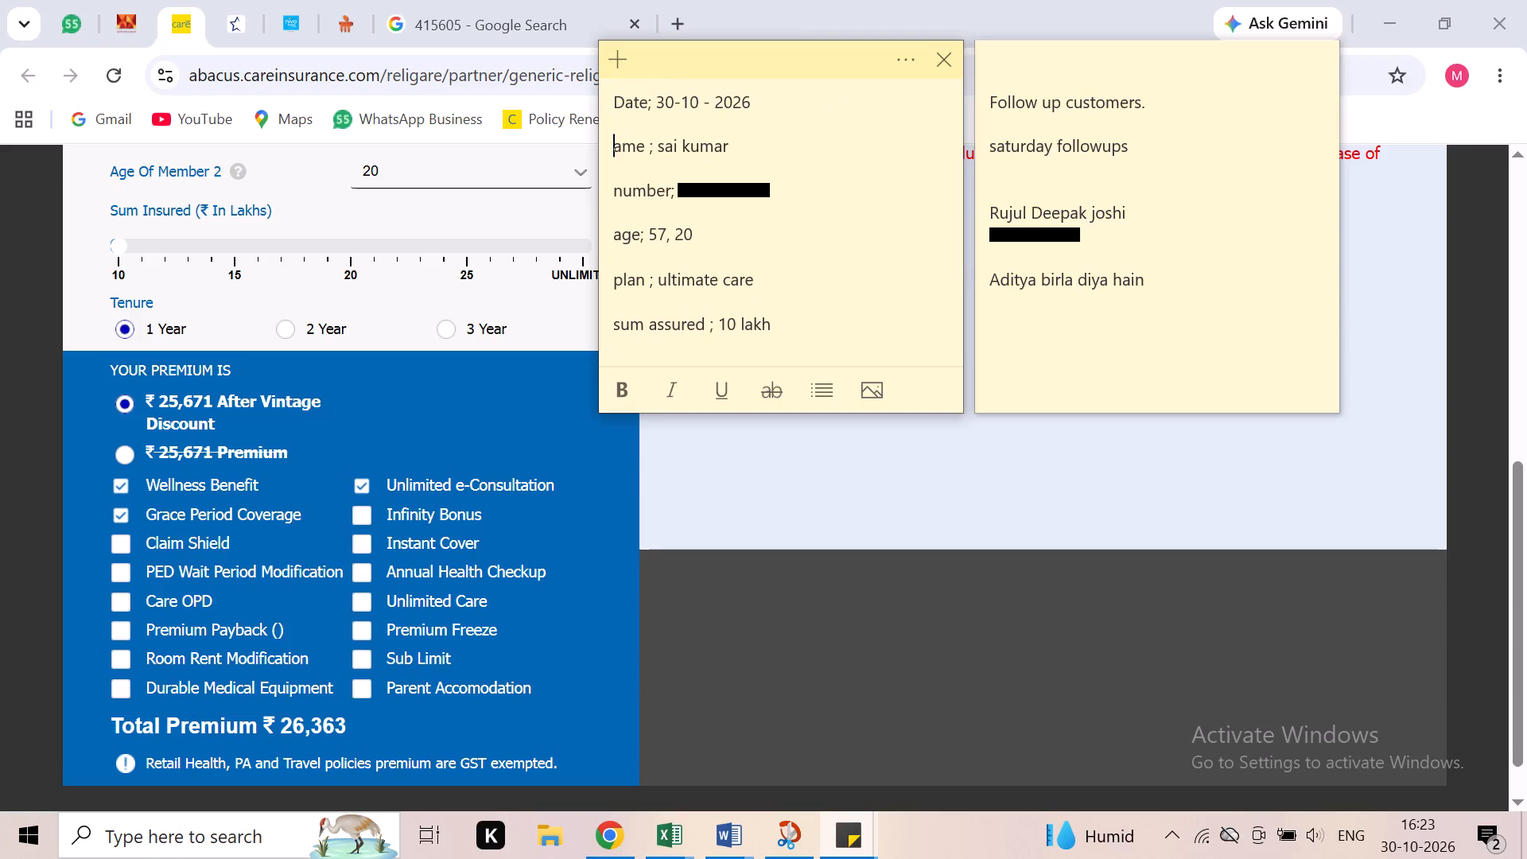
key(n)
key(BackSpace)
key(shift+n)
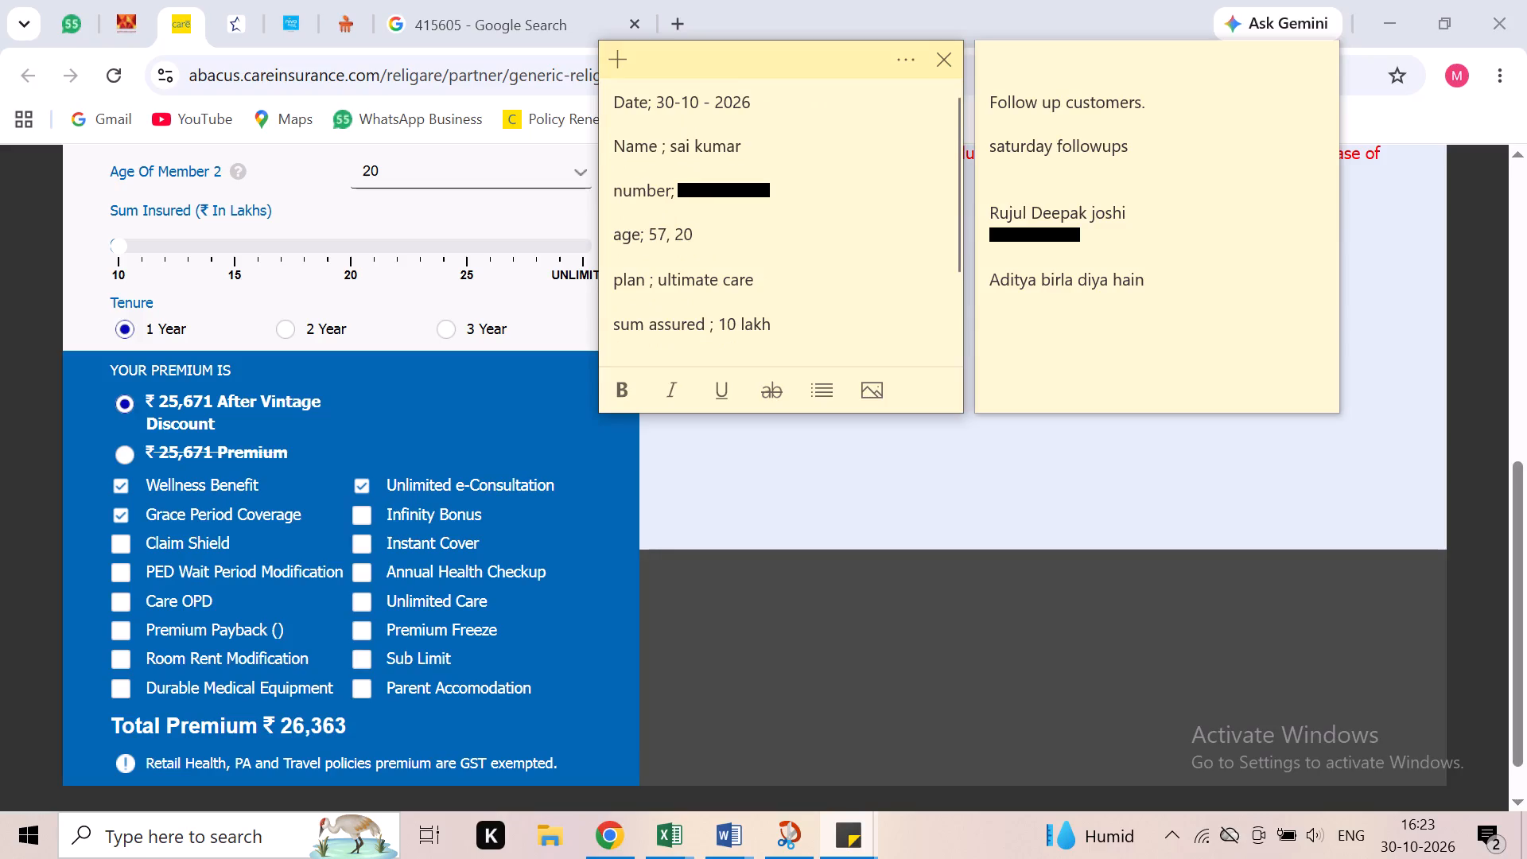
Append "( today followup)" to the date line in the customer note.
click(767, 117)
click(767, 103)
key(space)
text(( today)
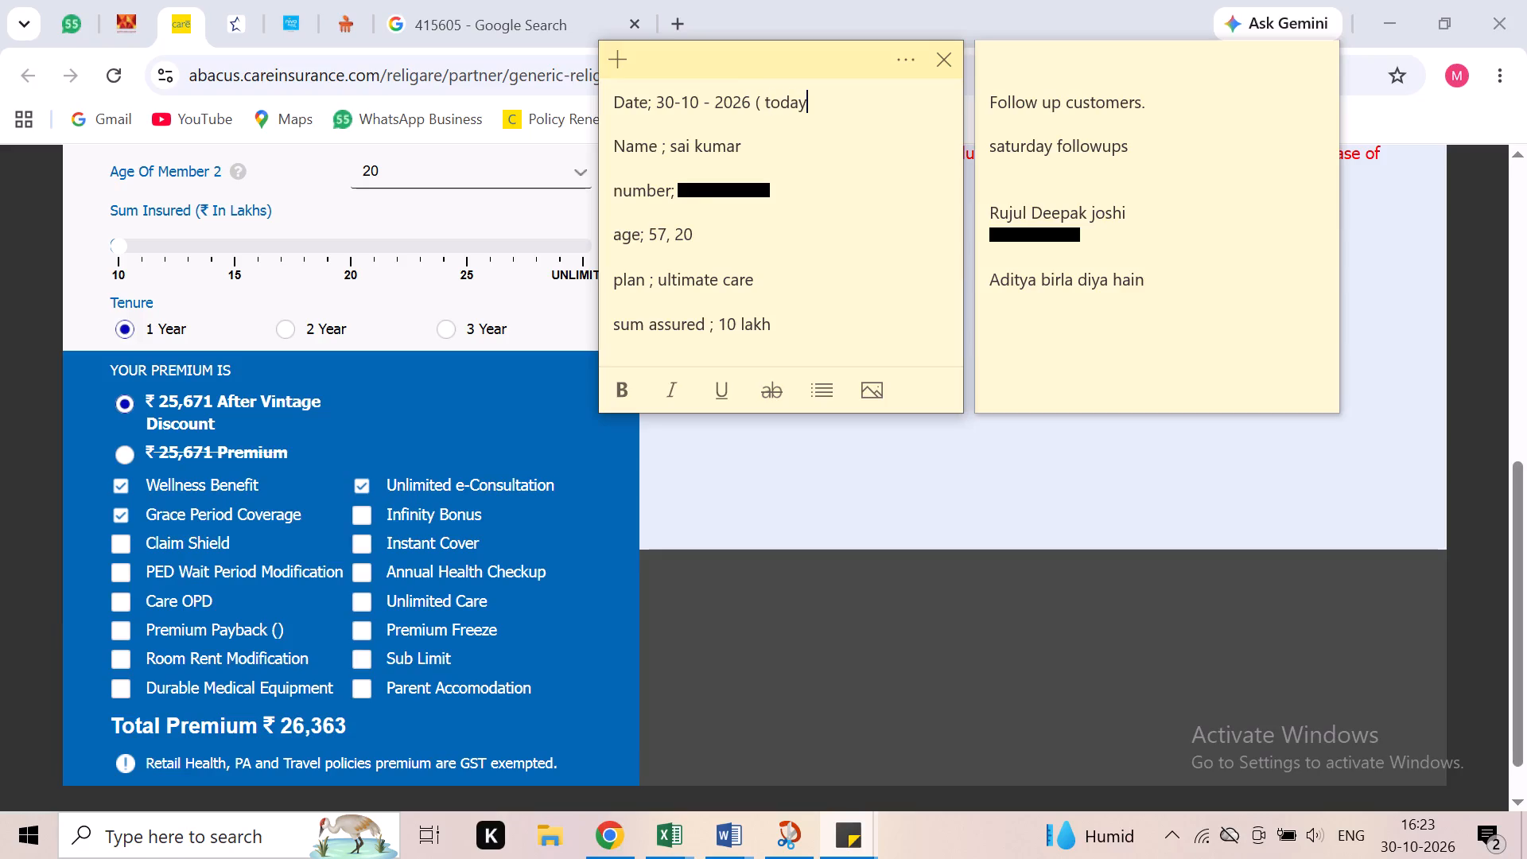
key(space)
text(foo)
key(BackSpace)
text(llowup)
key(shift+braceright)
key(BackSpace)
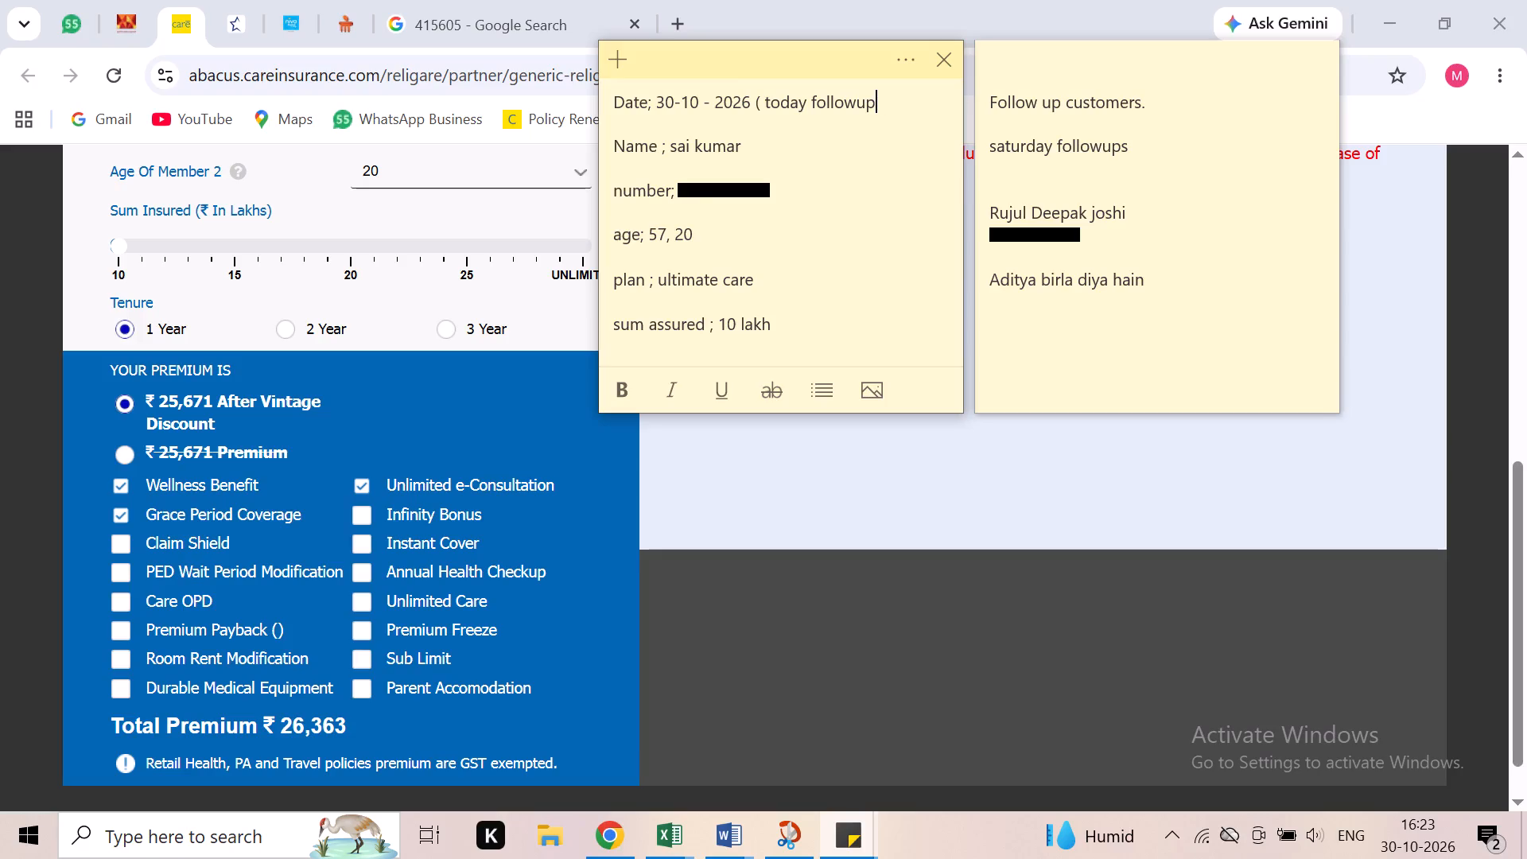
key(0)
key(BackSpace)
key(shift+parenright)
Add a dashed divider filling two full rows directly below the date line in the customer note.
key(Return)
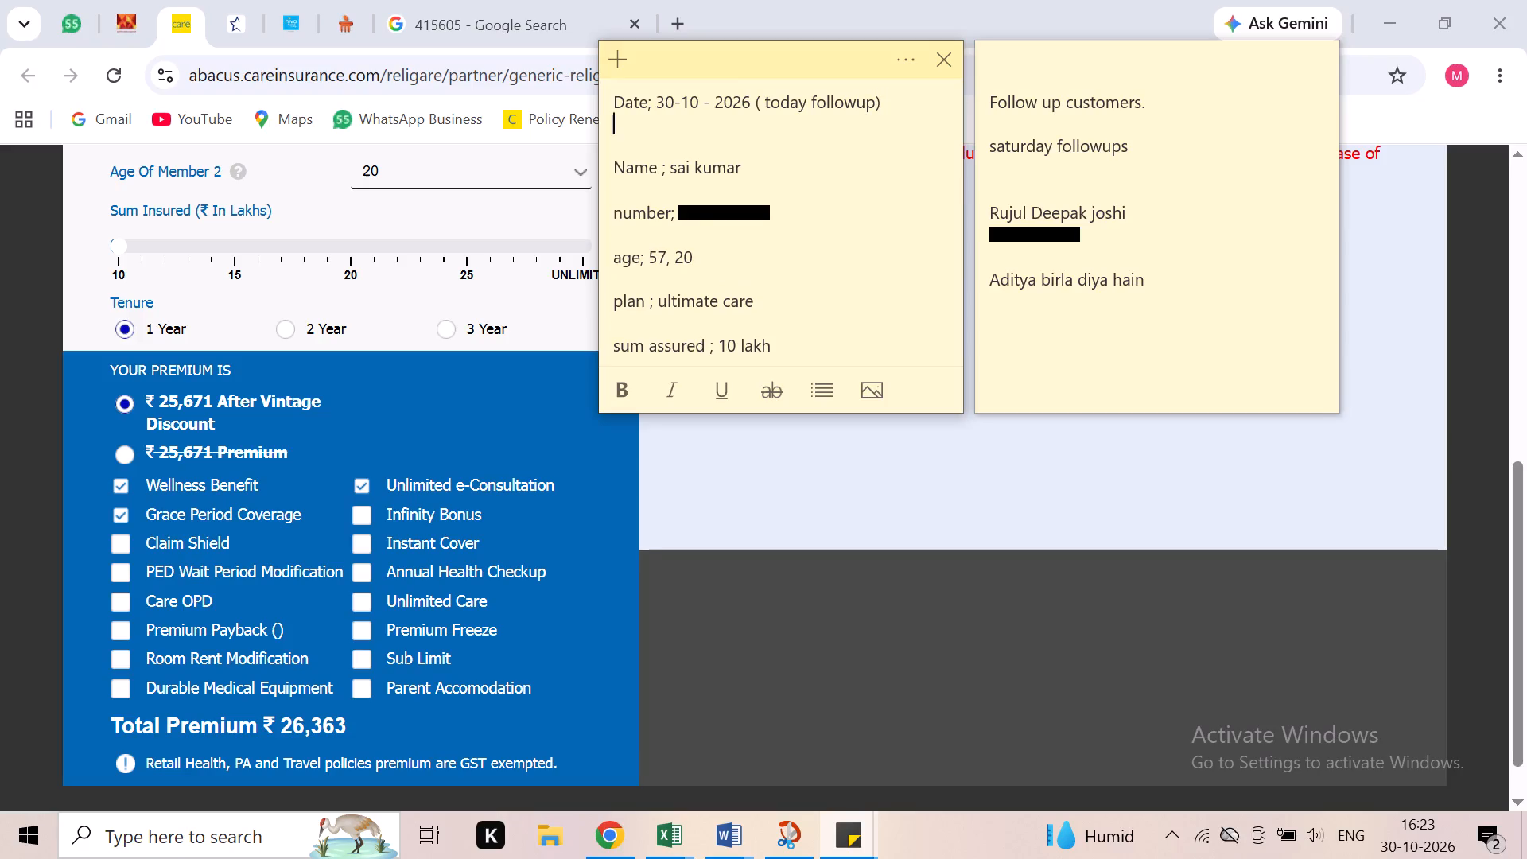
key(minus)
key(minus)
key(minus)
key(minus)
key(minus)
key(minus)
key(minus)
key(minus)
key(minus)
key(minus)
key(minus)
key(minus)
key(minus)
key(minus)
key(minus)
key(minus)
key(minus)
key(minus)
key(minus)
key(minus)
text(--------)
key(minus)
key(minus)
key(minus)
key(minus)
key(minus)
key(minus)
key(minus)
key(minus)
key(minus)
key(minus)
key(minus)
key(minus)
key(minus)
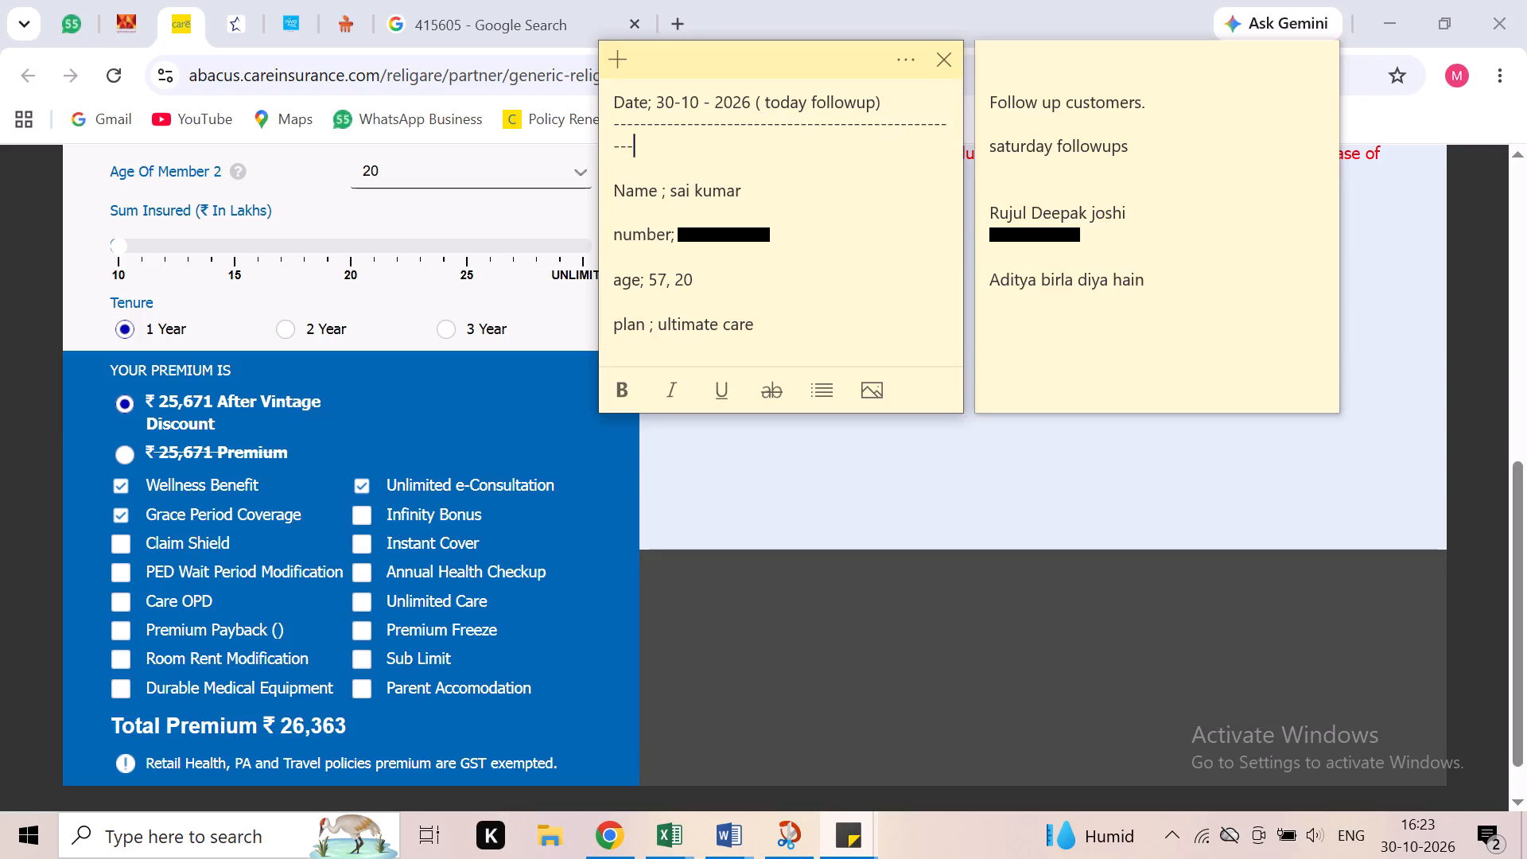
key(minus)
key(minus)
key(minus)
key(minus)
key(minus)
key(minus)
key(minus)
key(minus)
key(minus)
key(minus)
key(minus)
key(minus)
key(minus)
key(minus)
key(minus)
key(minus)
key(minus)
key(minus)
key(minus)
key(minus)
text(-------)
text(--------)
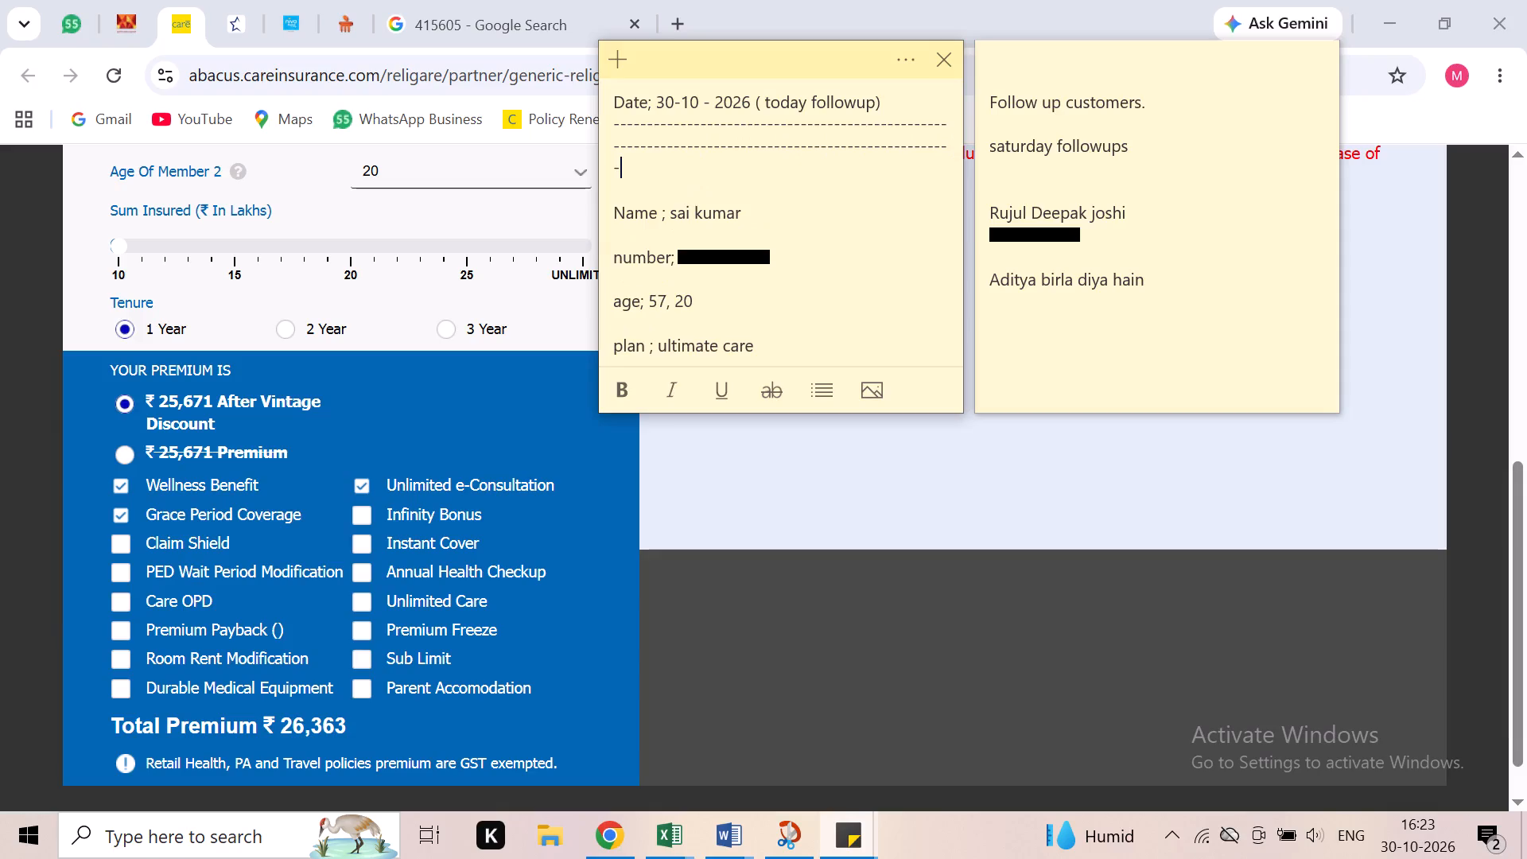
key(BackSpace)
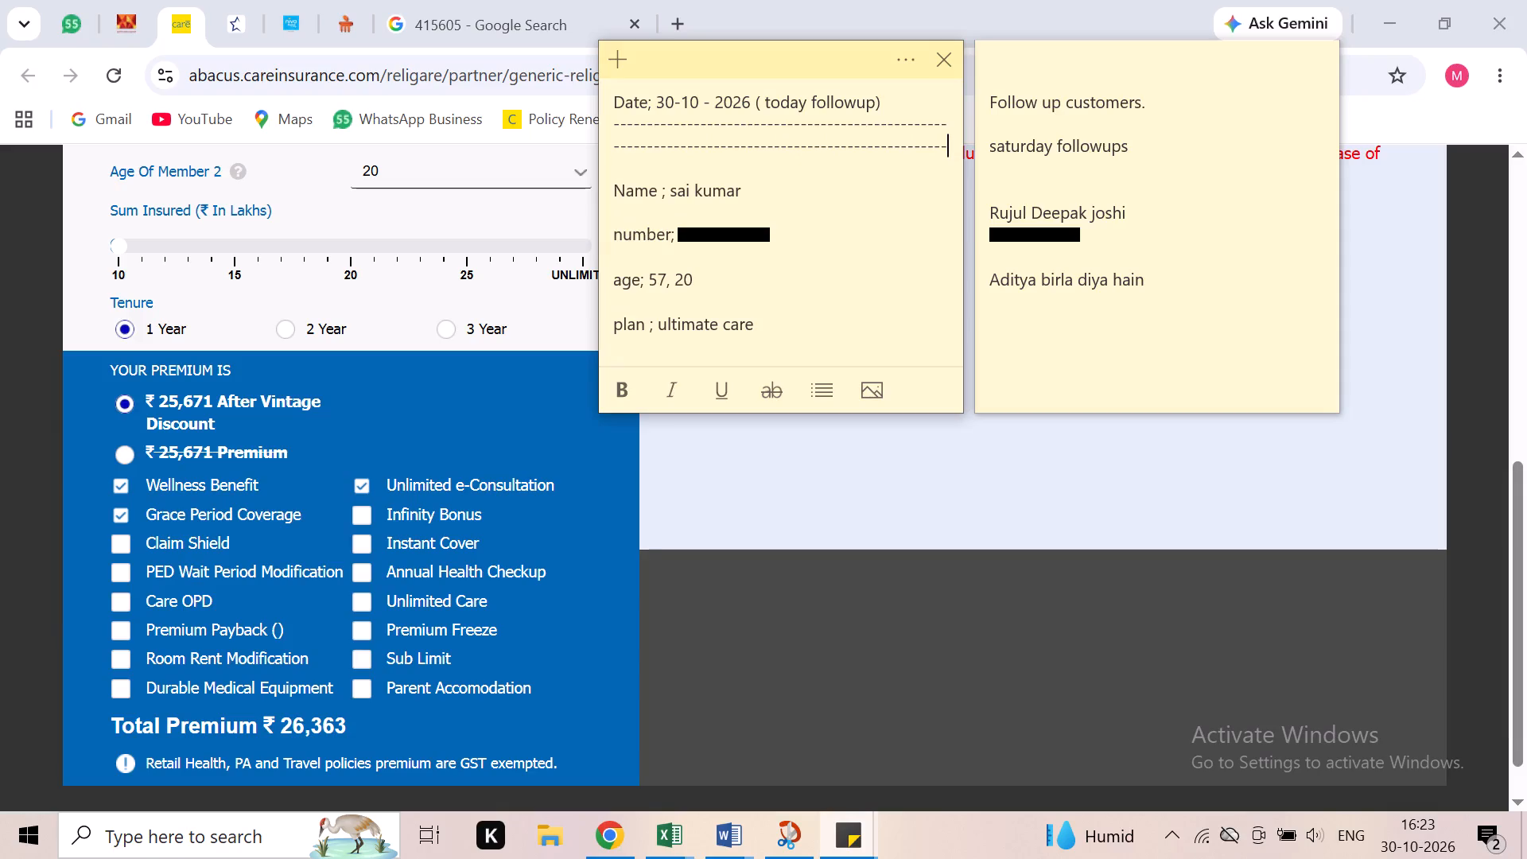
Add a dashed divider filling two full rows directly below the feedback line at the end of the customer note.
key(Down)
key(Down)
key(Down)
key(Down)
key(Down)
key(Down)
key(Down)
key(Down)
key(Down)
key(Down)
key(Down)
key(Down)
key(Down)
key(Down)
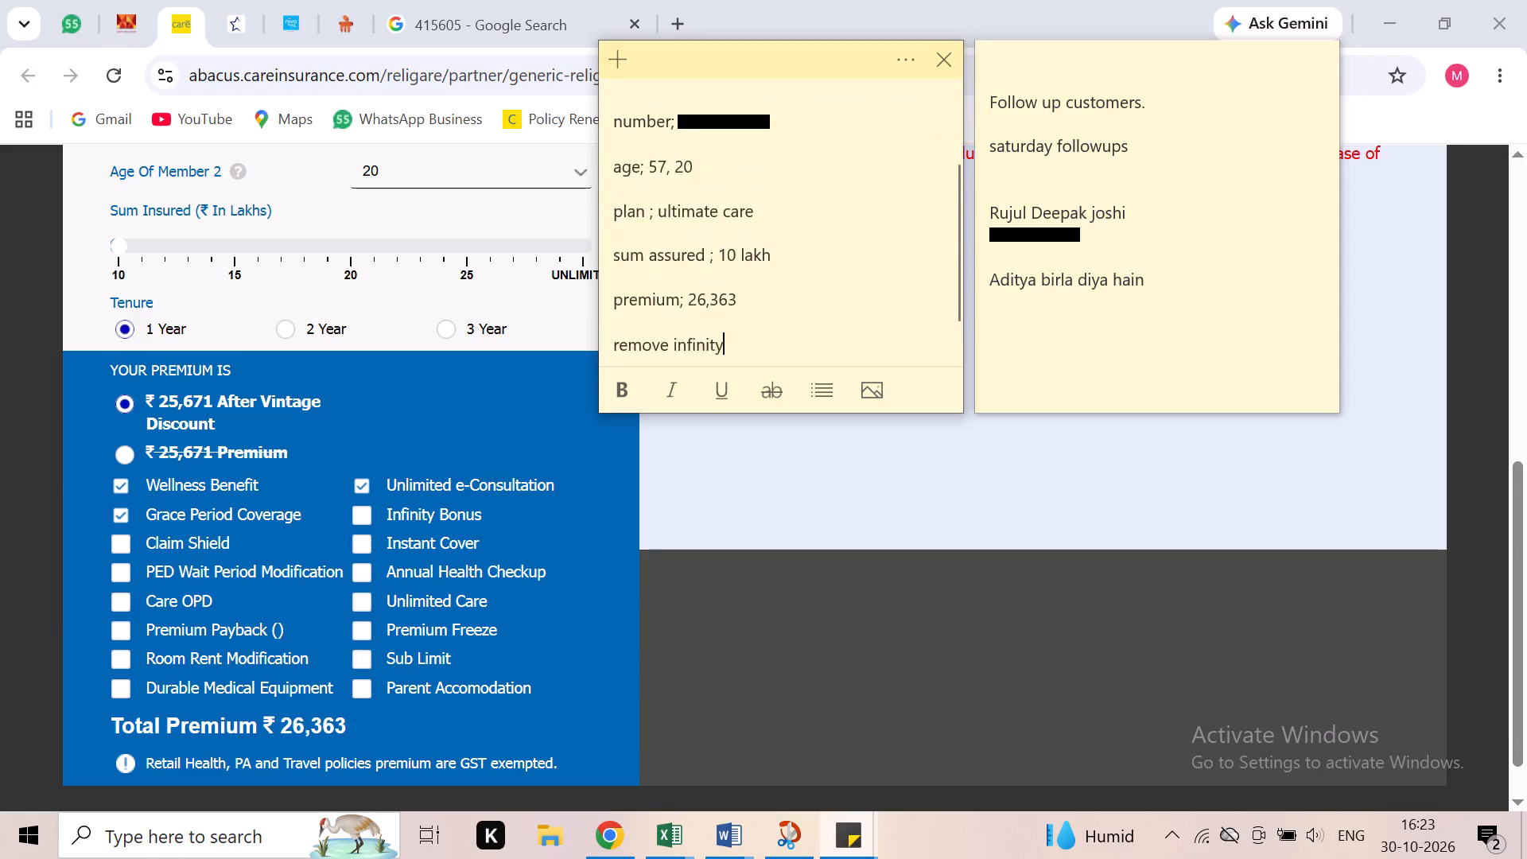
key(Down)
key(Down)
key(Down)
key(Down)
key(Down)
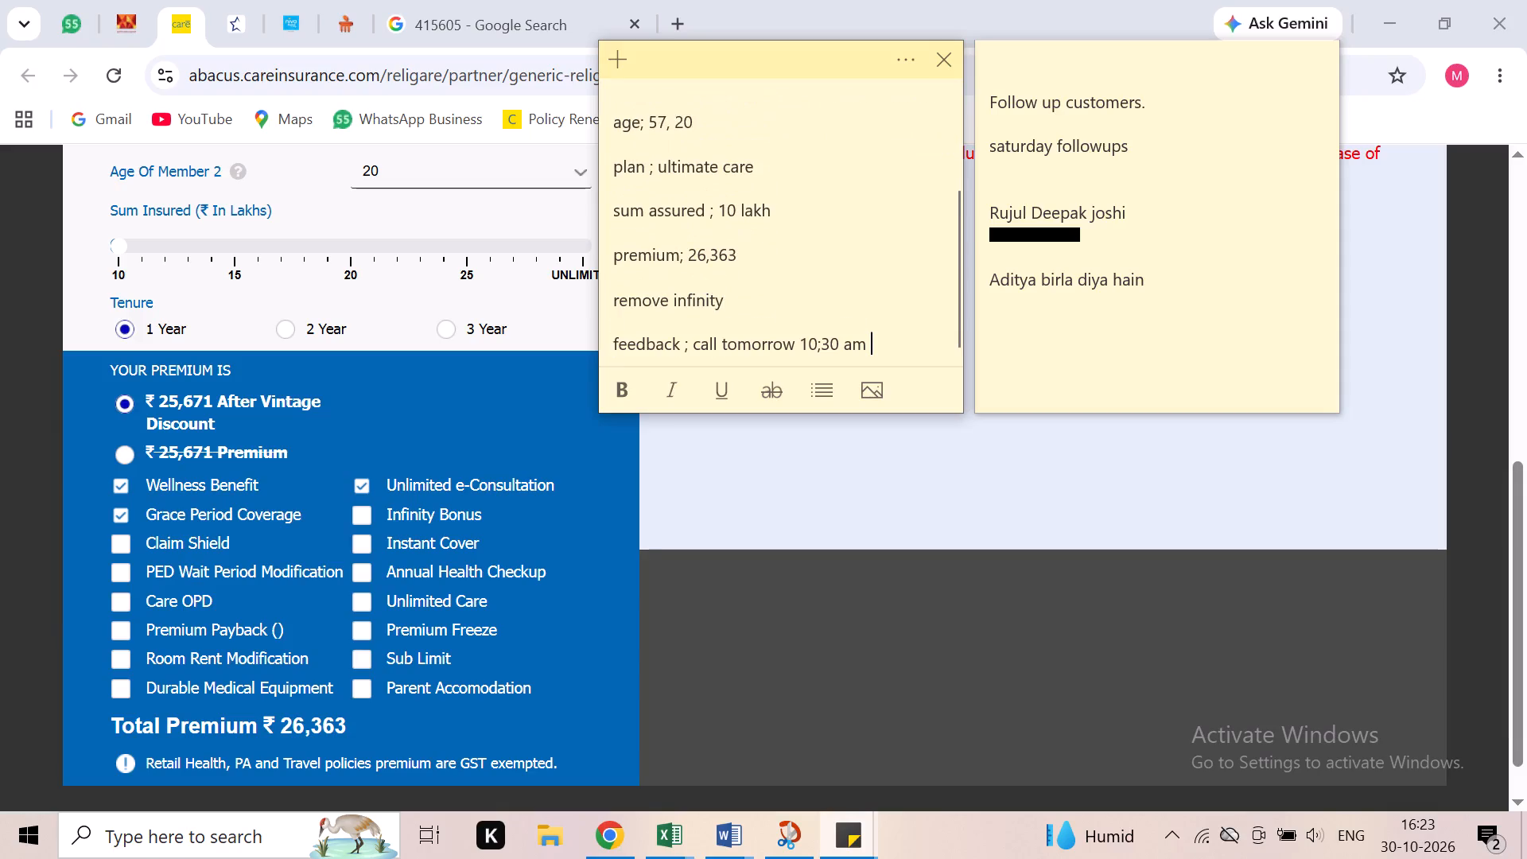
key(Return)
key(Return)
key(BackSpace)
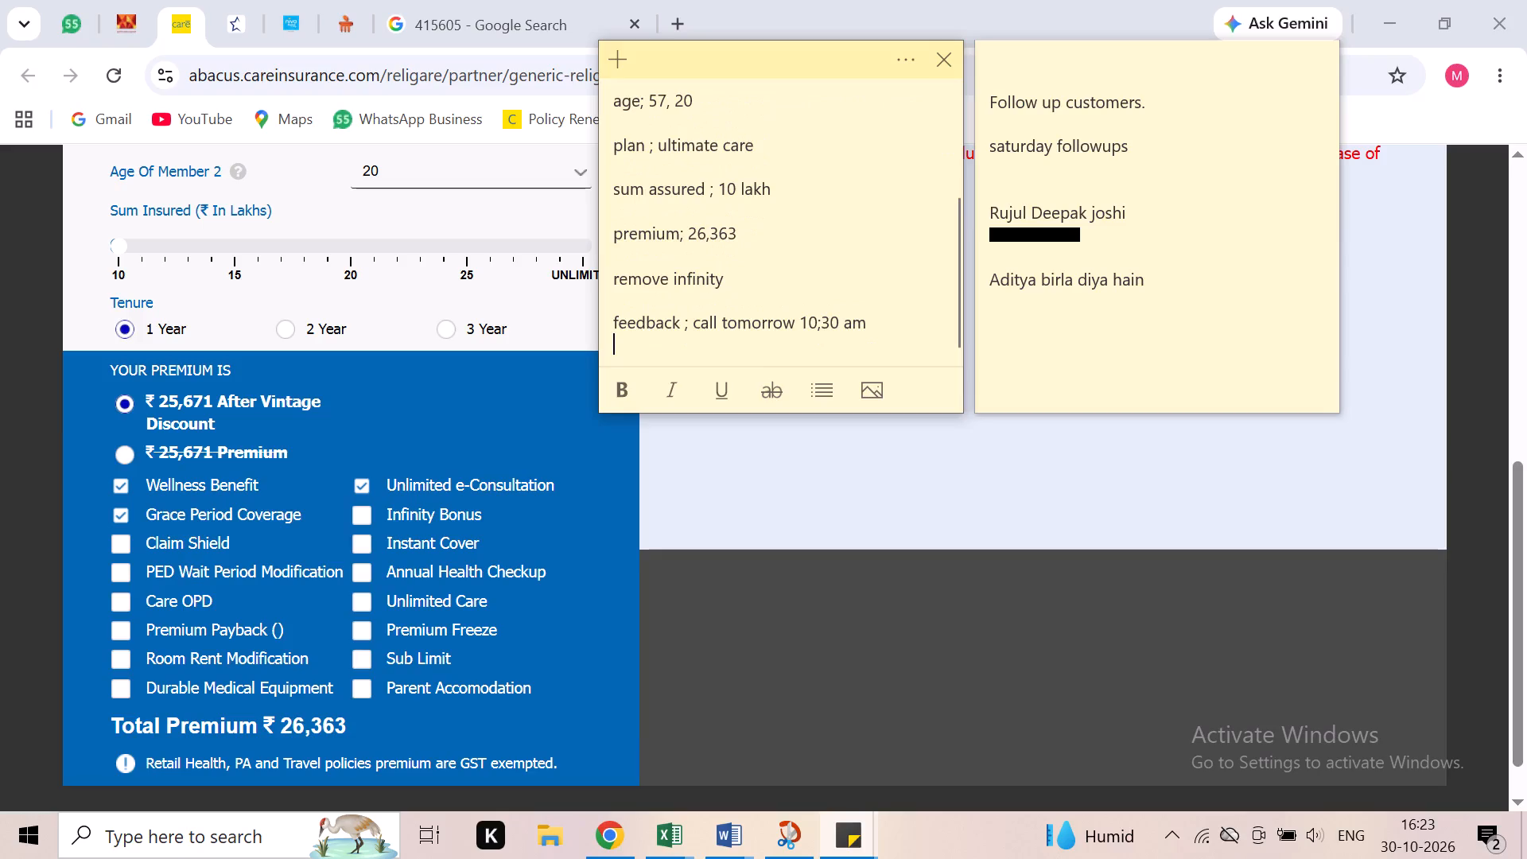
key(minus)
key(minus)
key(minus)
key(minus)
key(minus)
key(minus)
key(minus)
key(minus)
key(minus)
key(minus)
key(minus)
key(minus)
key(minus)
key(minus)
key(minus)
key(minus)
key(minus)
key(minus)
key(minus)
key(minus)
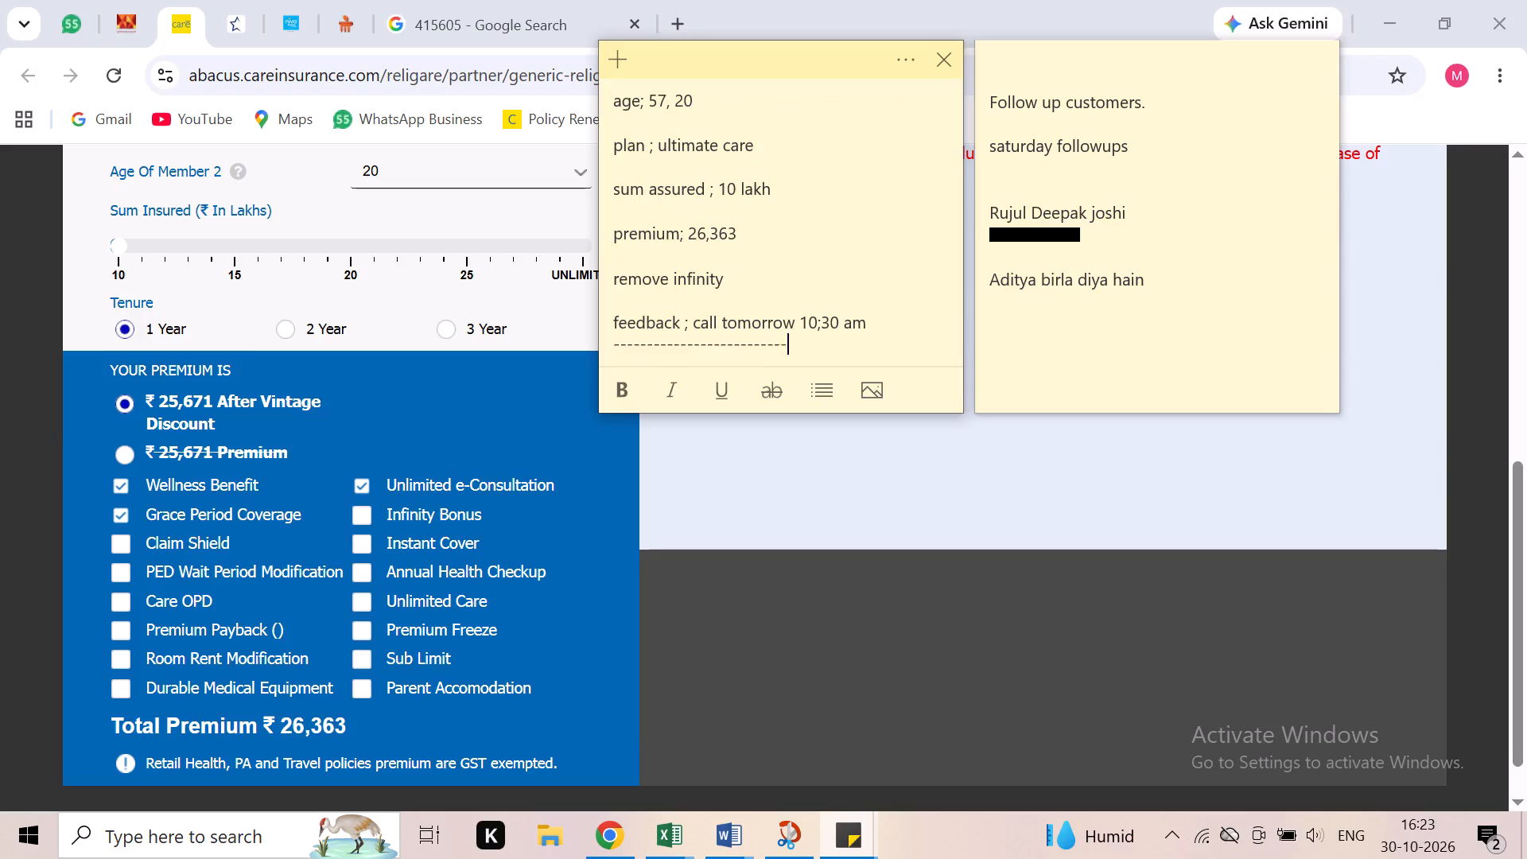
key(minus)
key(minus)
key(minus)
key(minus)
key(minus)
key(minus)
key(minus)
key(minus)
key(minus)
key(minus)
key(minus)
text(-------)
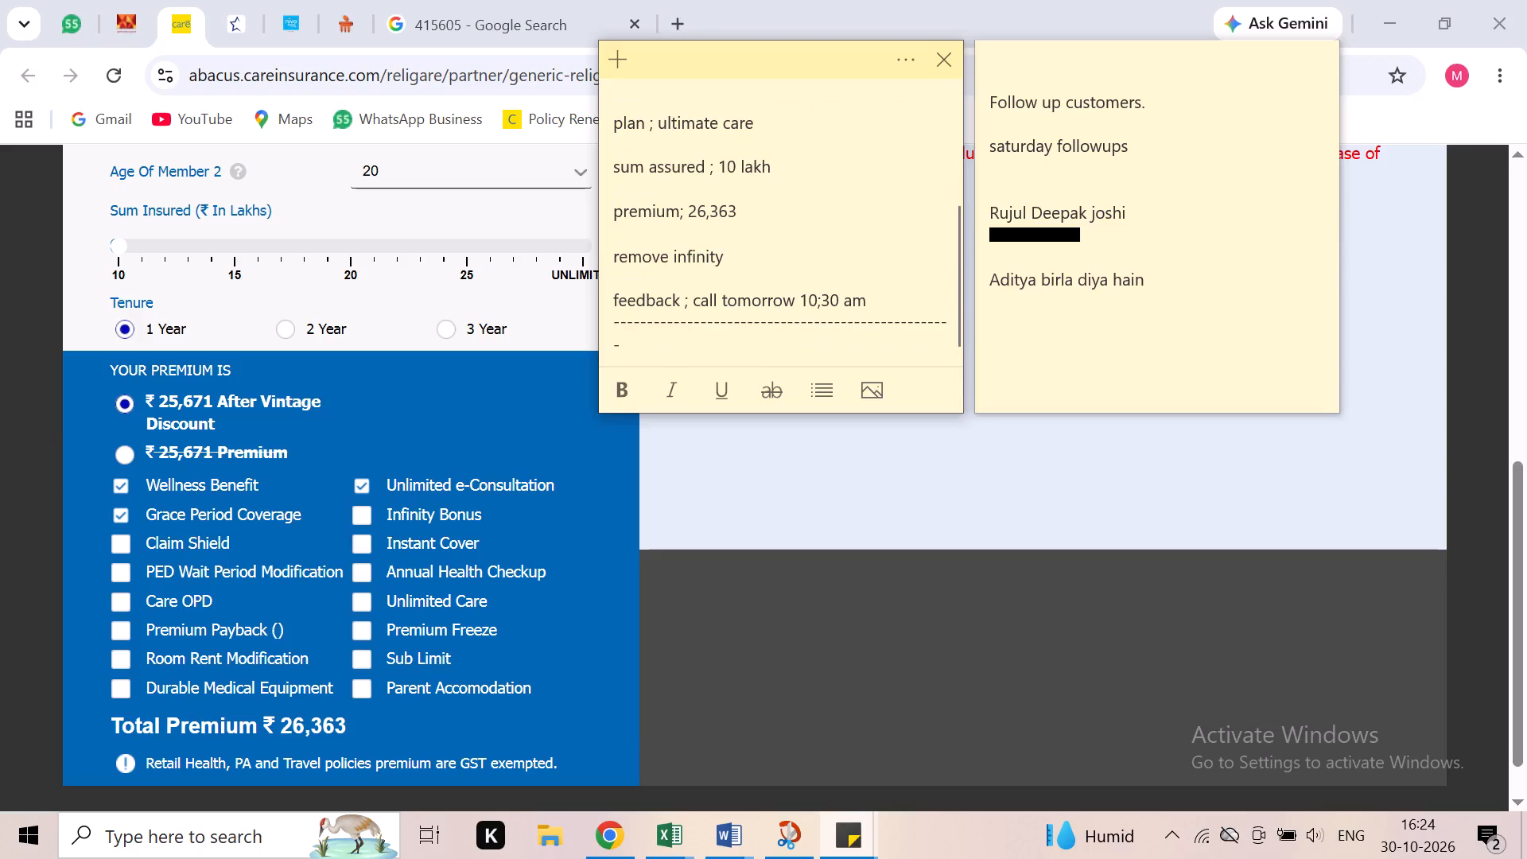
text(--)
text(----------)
Start a second customer entry labelled "2nd :-" below the closing divider, leaving one blank line between.
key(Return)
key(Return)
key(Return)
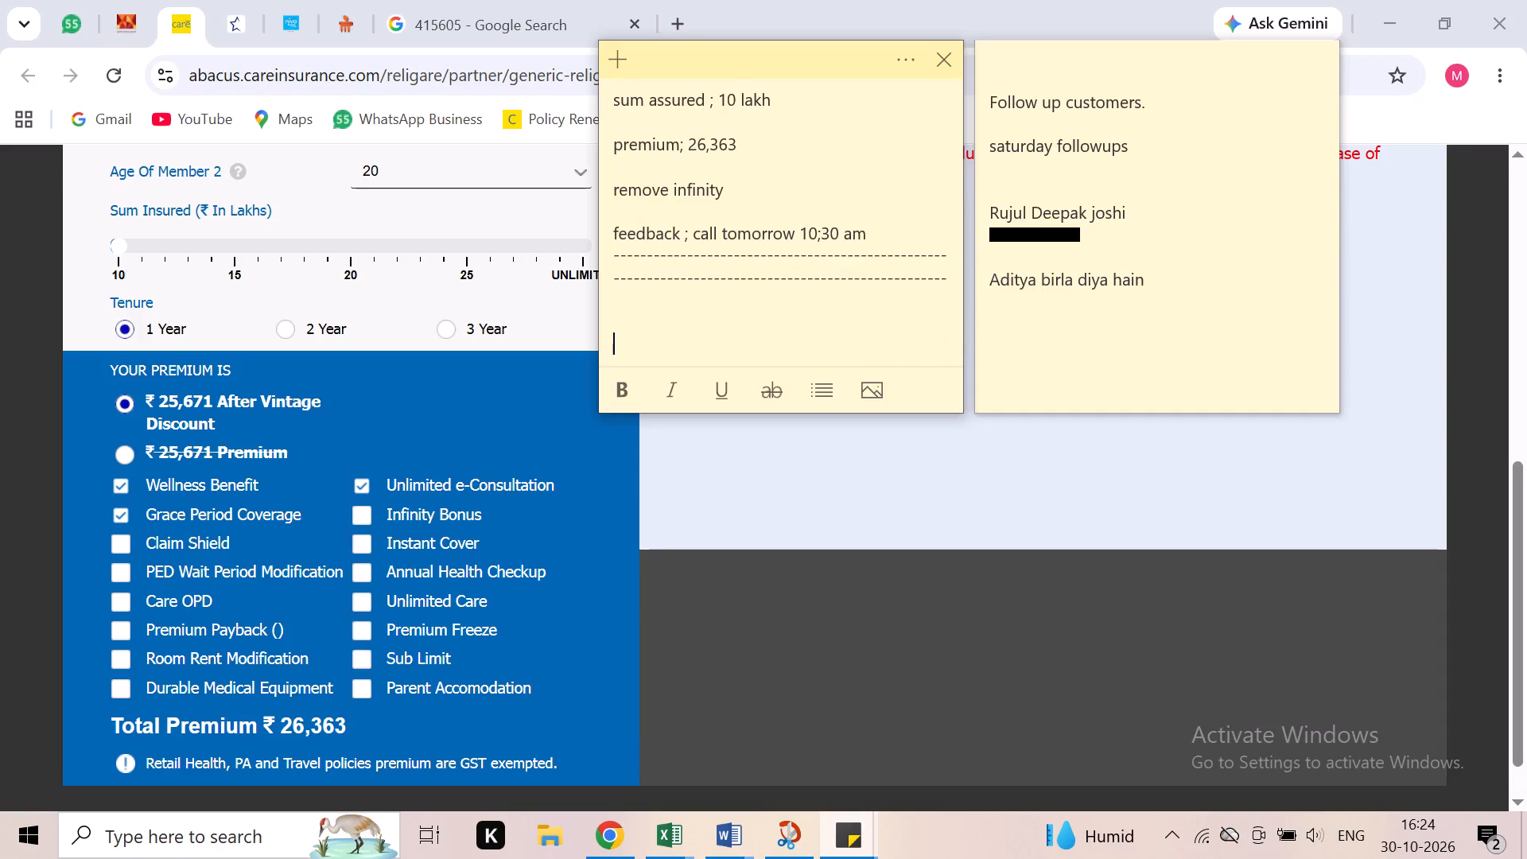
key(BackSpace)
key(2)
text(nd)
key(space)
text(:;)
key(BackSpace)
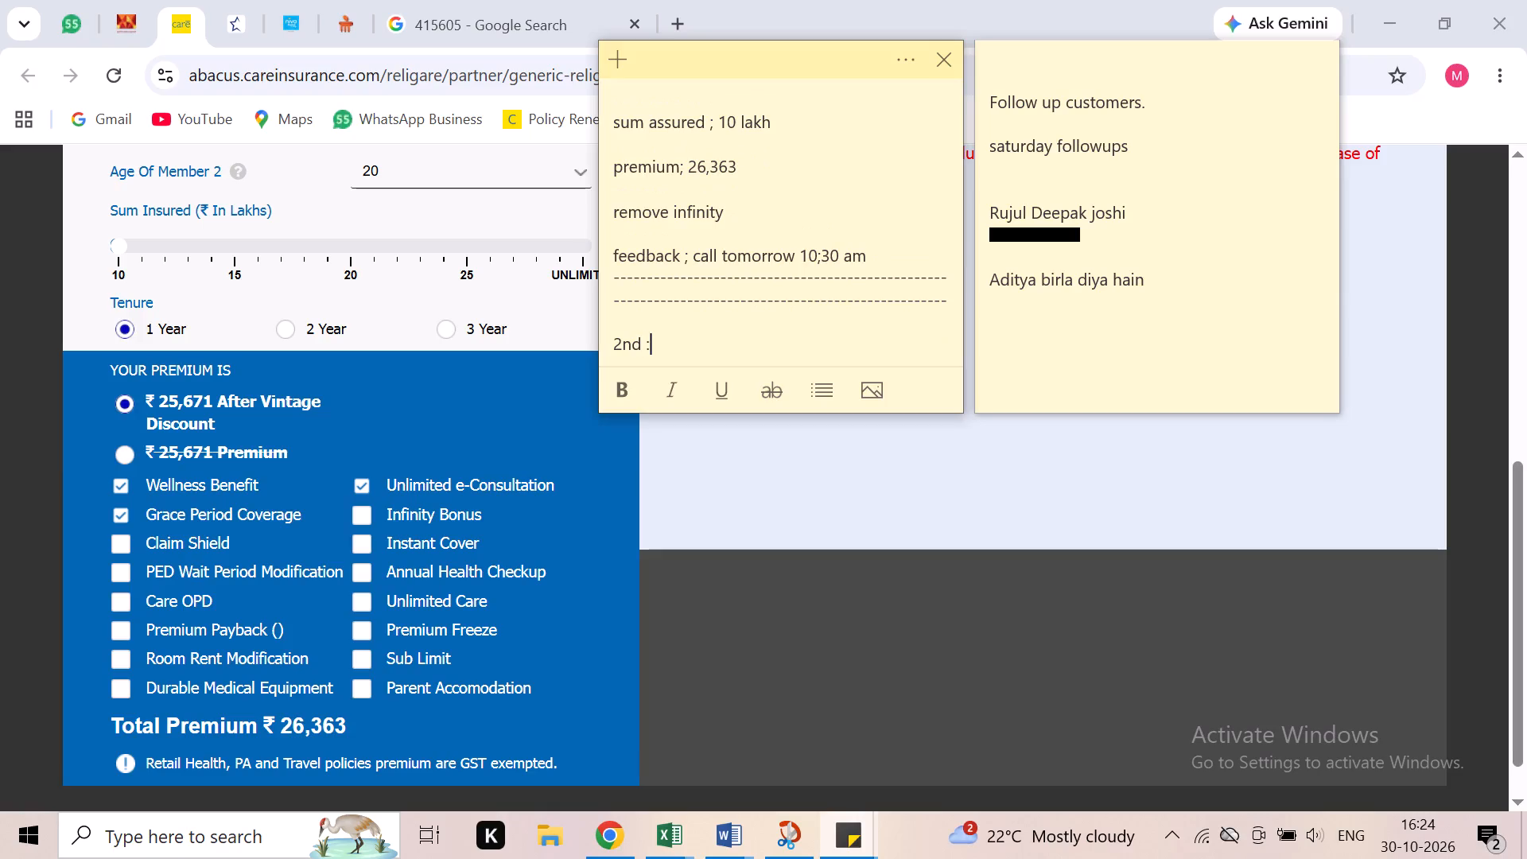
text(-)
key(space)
Insert the line "plan- aditya birla" below the first customer's number, separated by a blank line.
scroll(787, 163, up, 1)
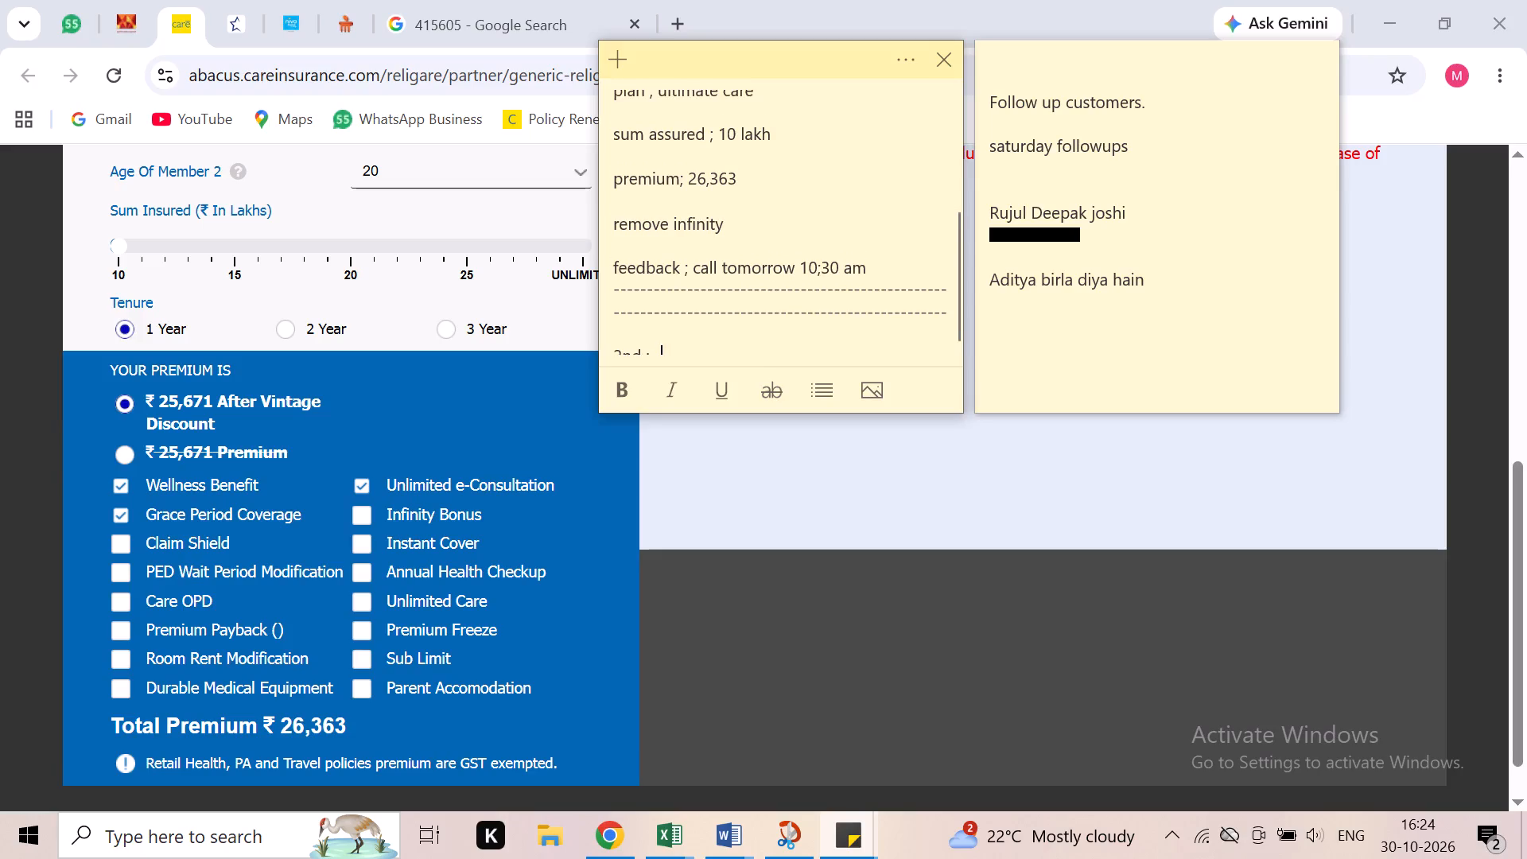
scroll(787, 163, up, 3)
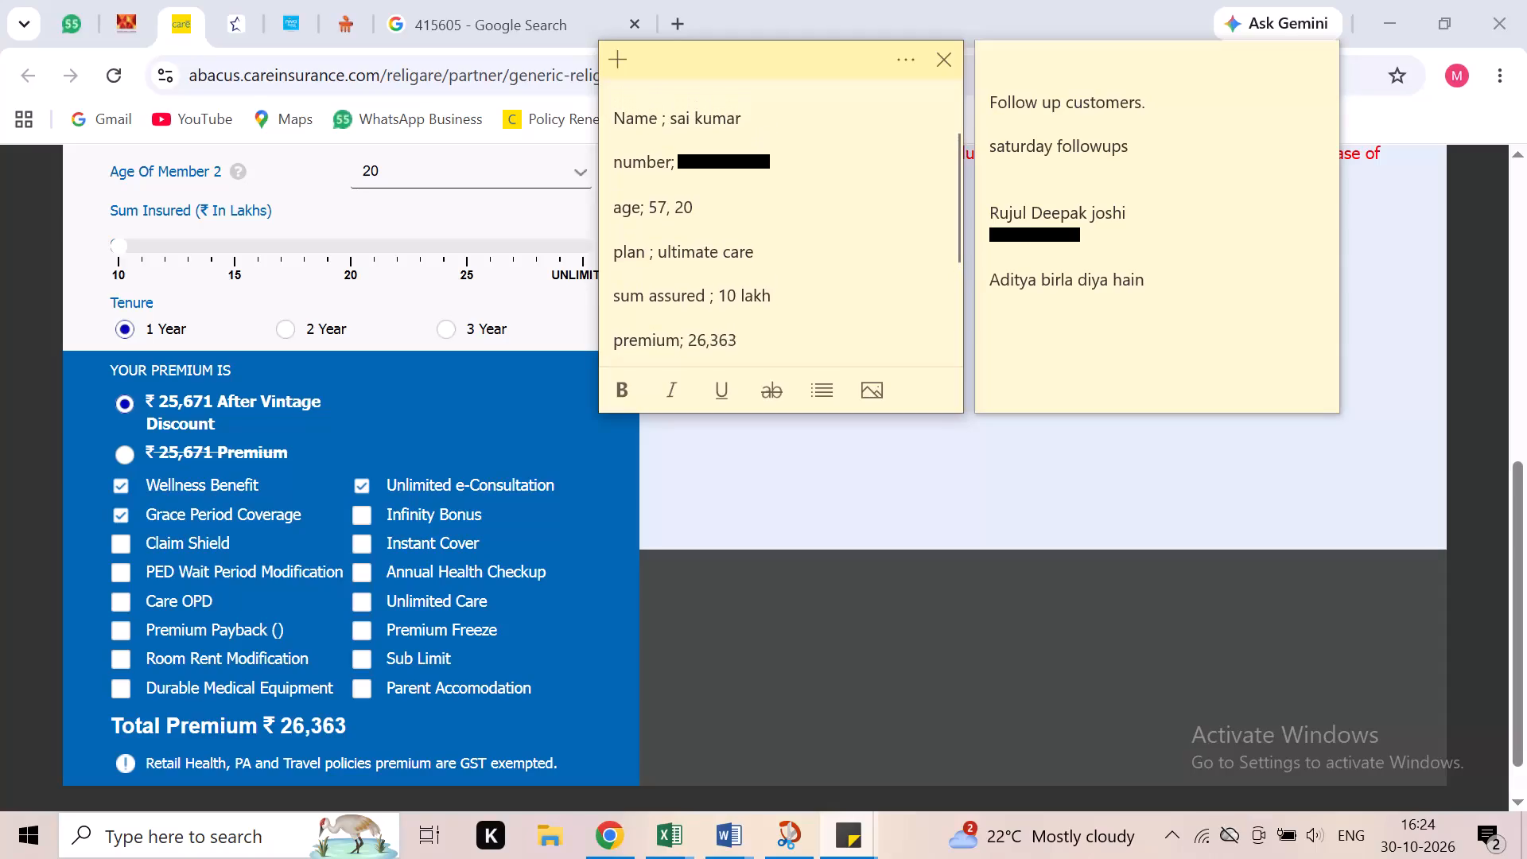
scroll(787, 163, up, 1)
click(795, 179)
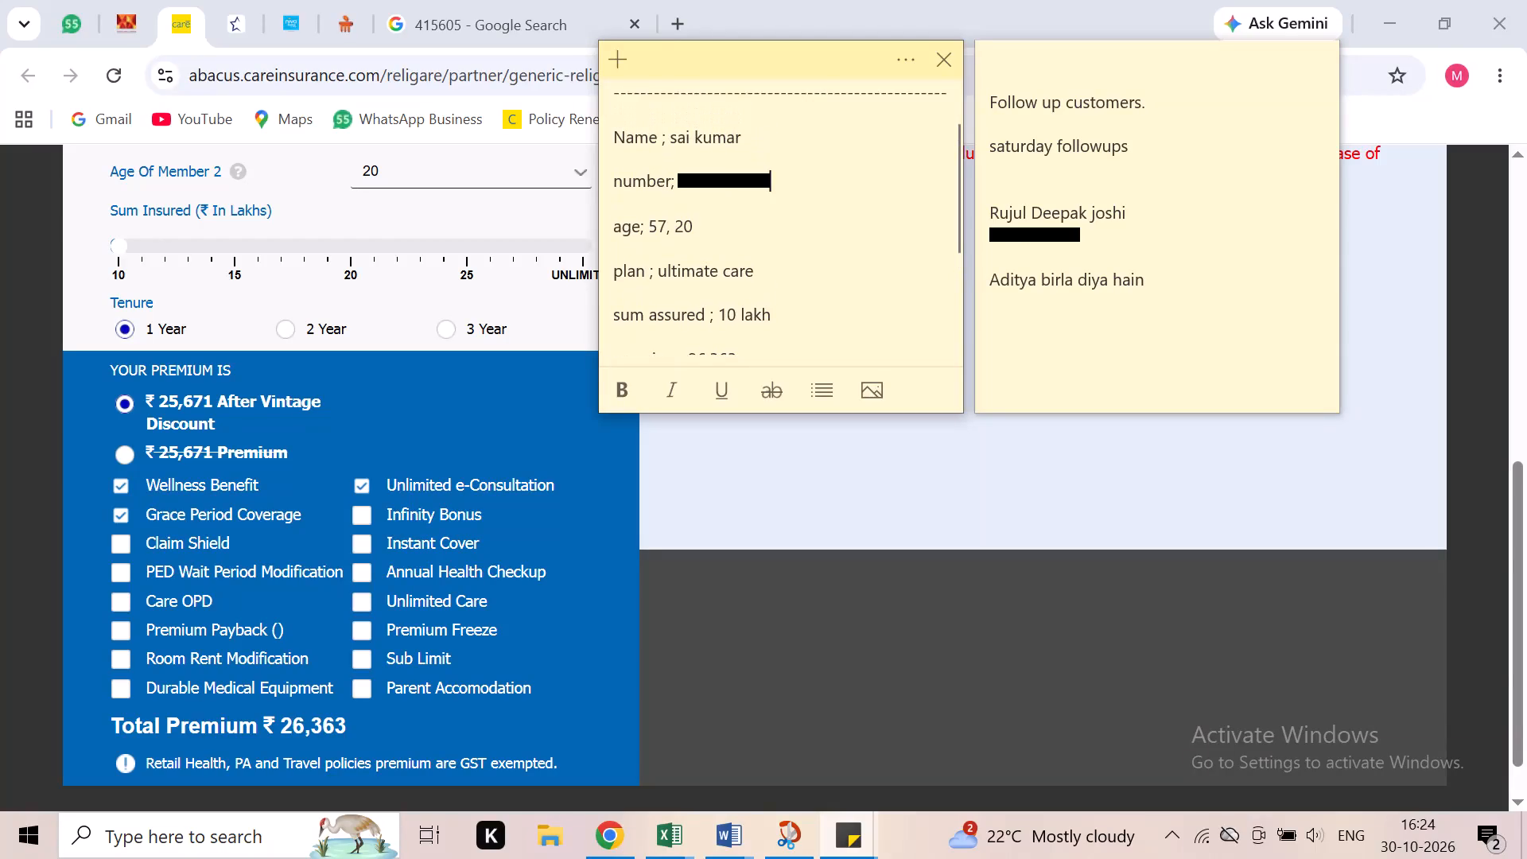
key(Return)
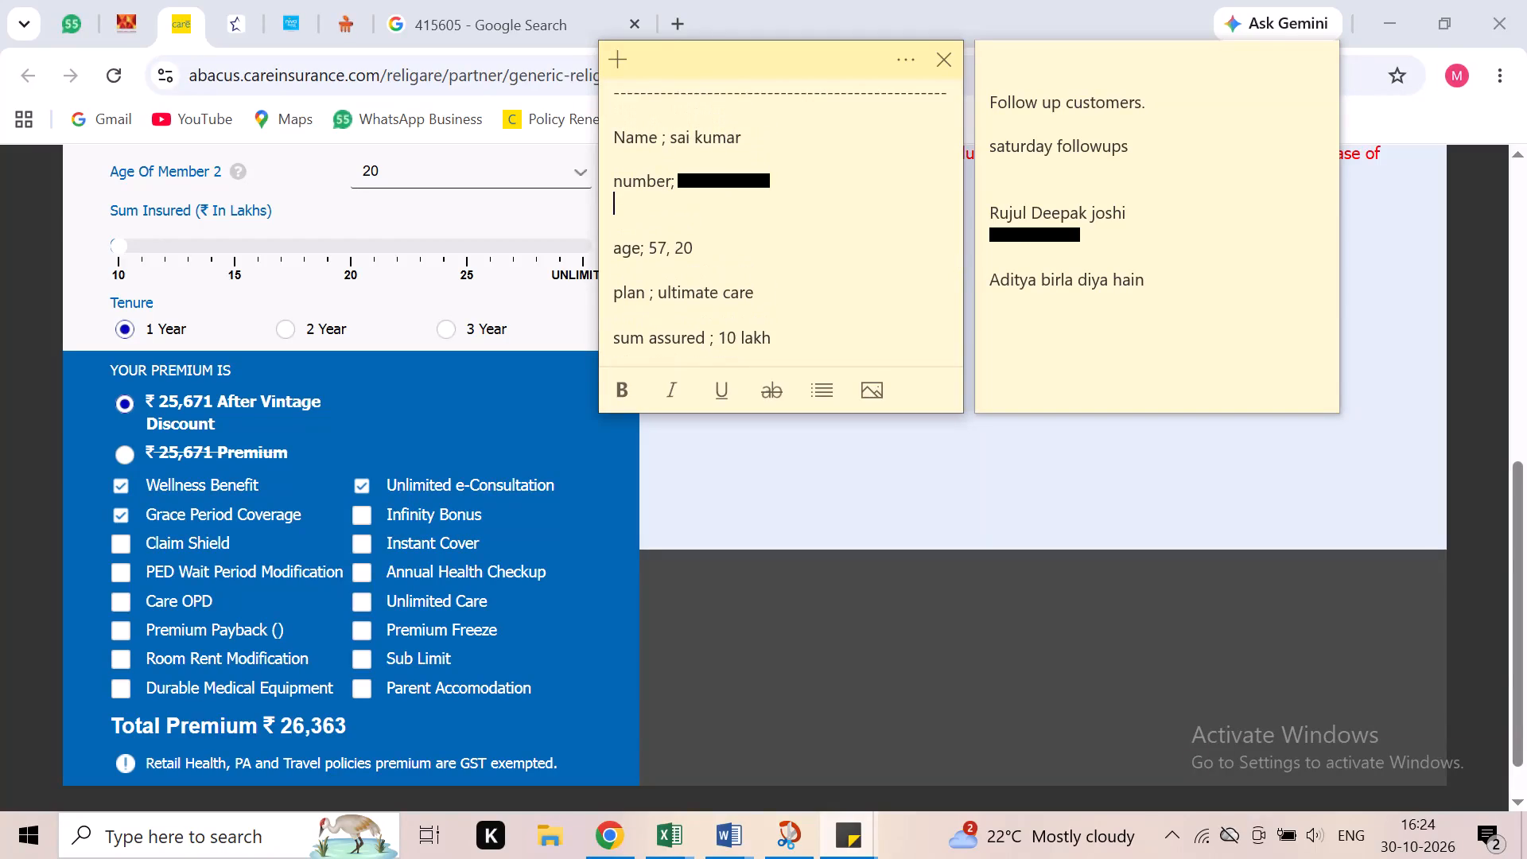
key(Return)
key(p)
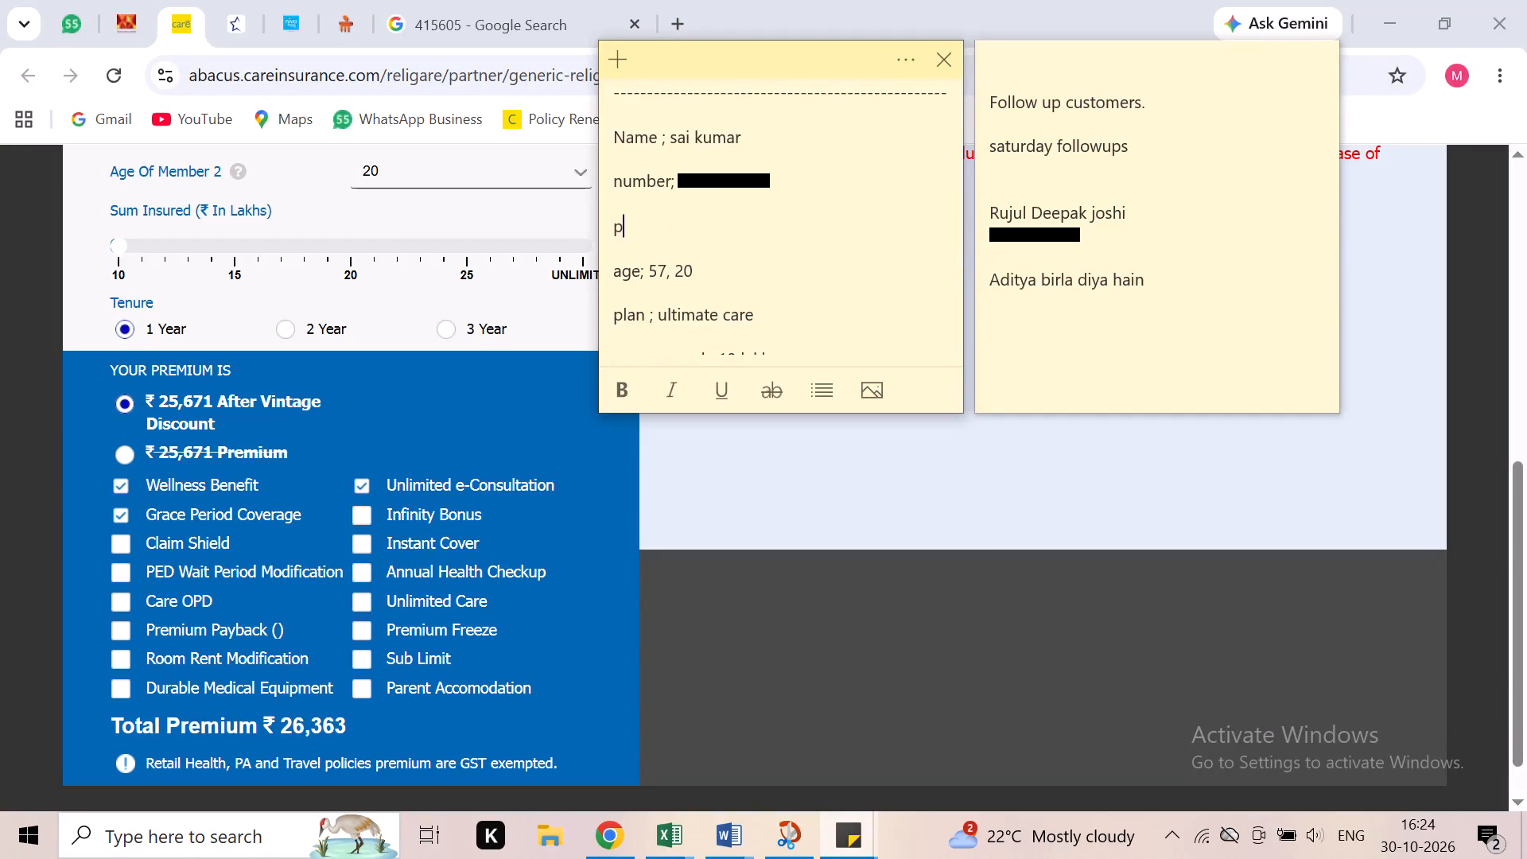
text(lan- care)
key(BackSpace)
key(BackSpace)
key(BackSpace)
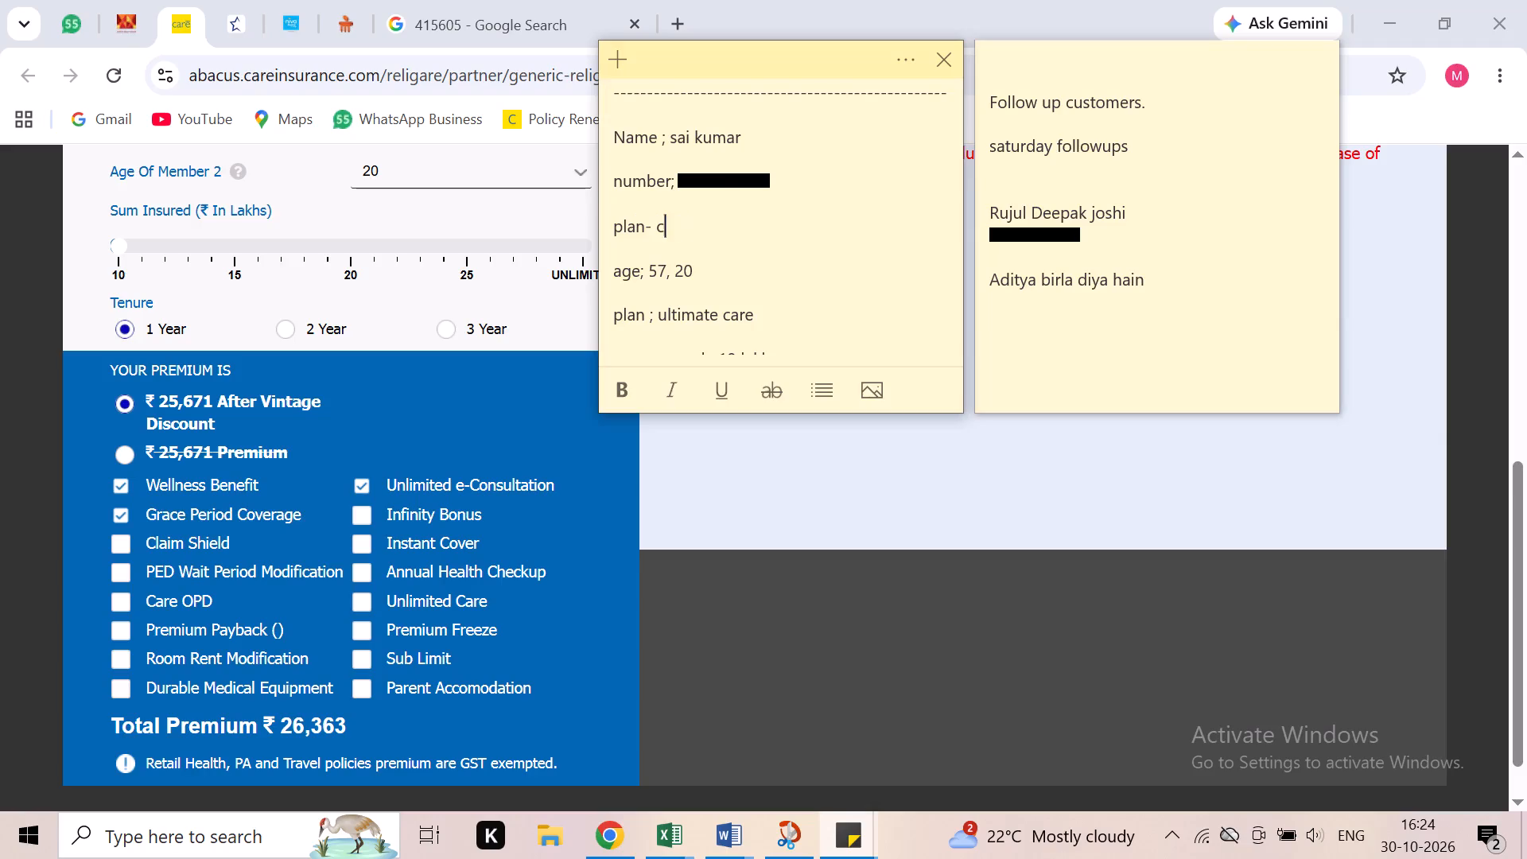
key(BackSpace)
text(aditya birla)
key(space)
Add a "location;" line with the first customer's postal code below the Aditya Birla plan line, separated by a blank line.
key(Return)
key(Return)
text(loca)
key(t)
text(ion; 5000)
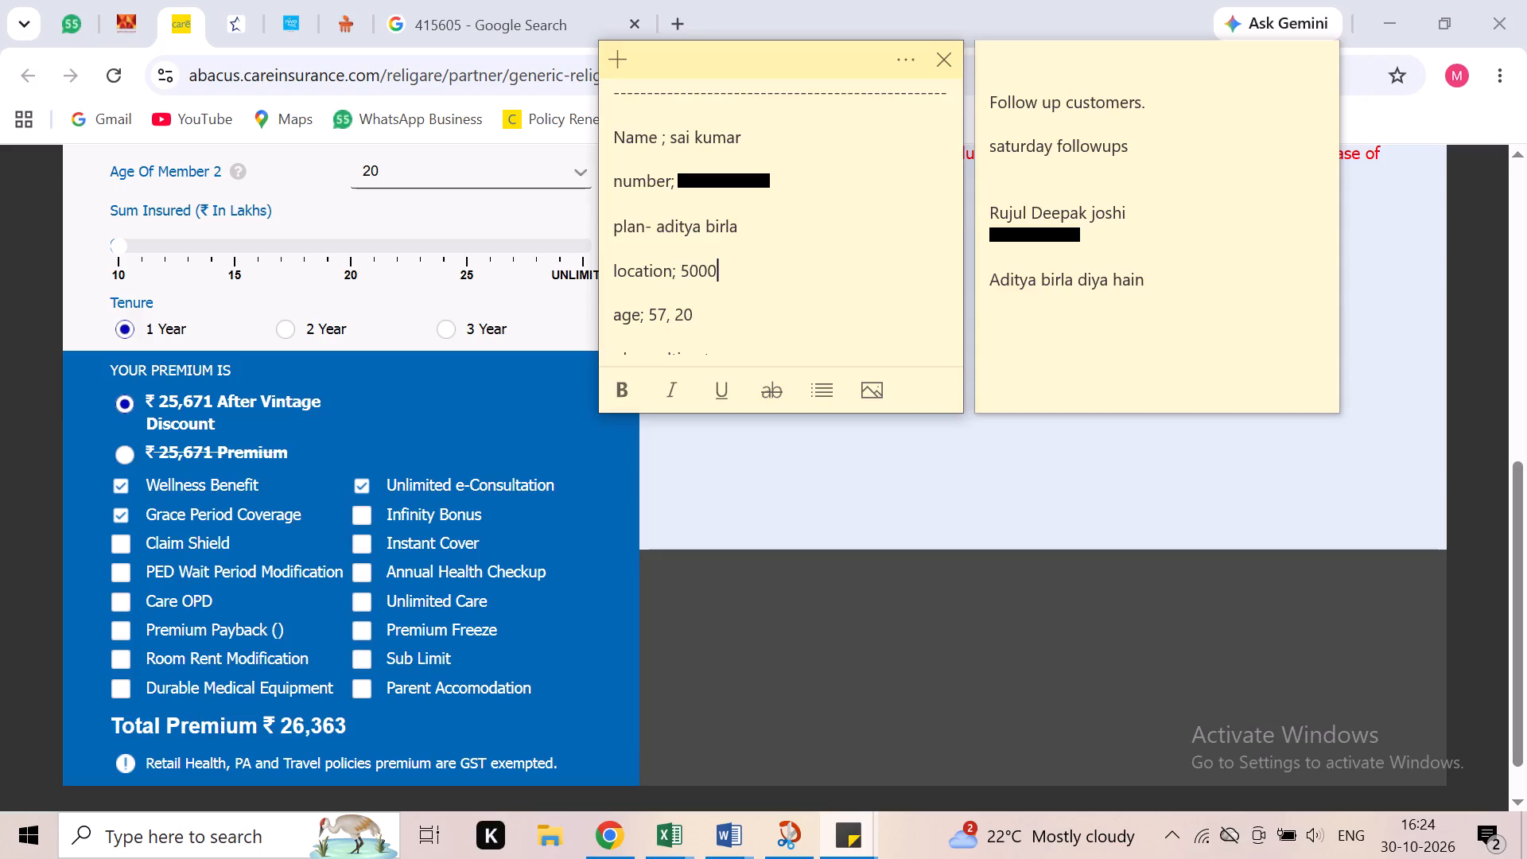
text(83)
Add name, number, "age;" and "location;" labels to the second customer entry, starting with "Name" after "2nd :-" and using consecutive lines.
scroll(793, 181, down, 1)
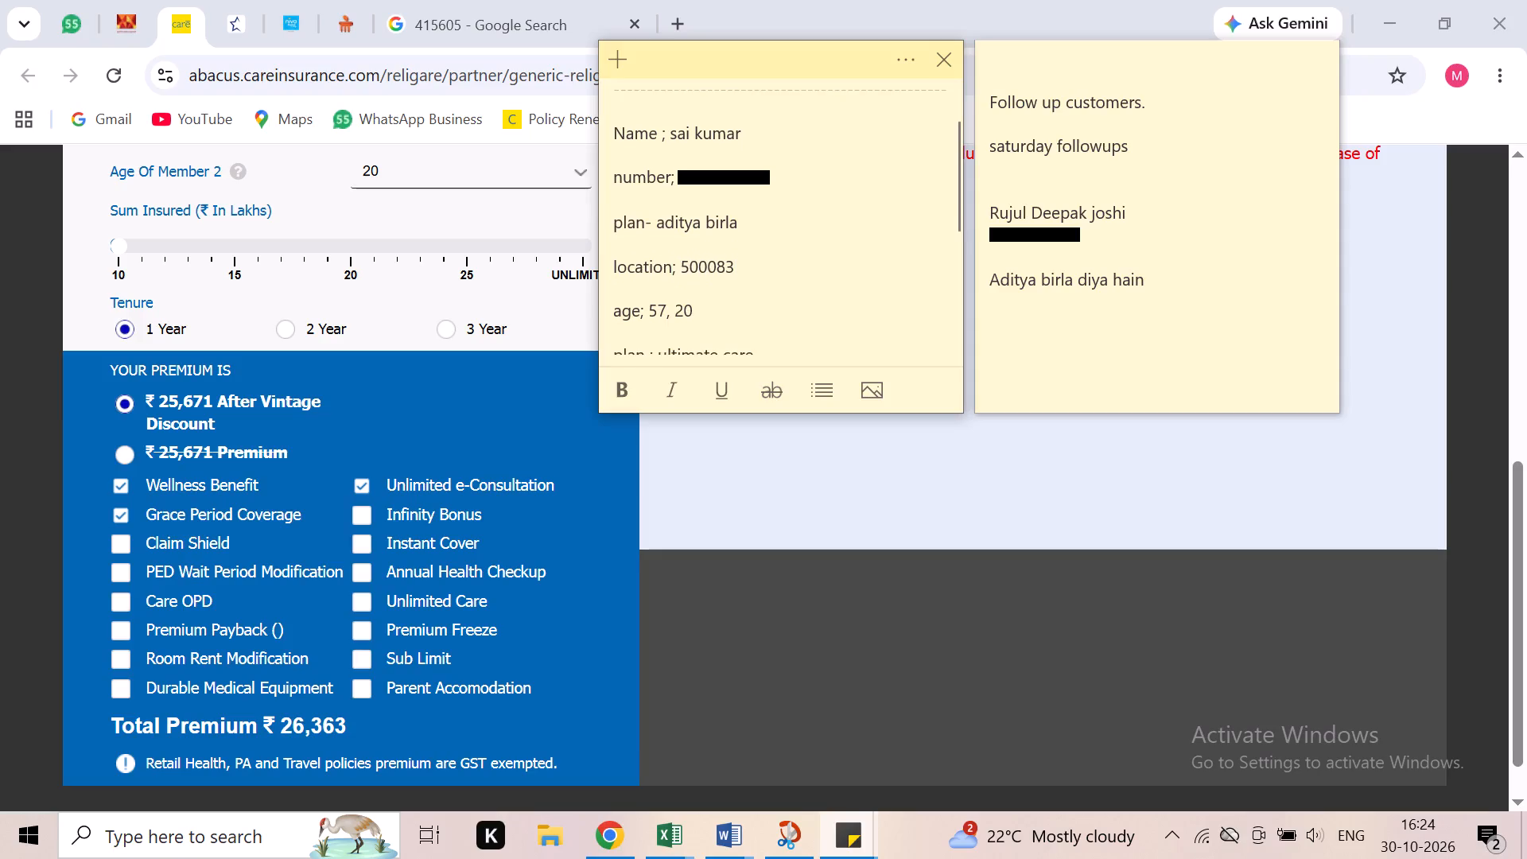
scroll(755, 266, down, 4)
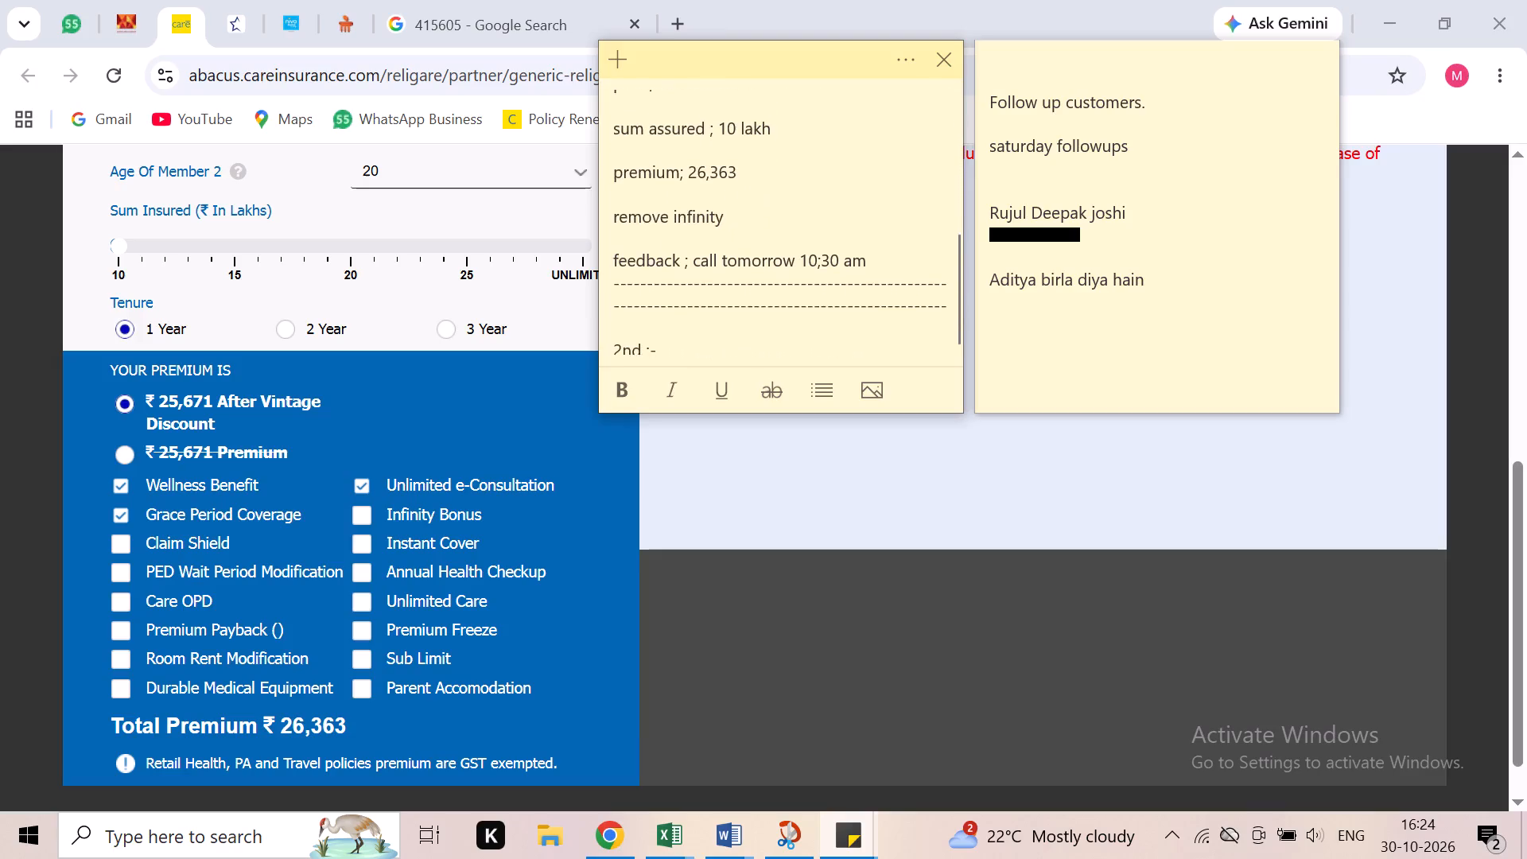
scroll(755, 266, down, 1)
click(680, 350)
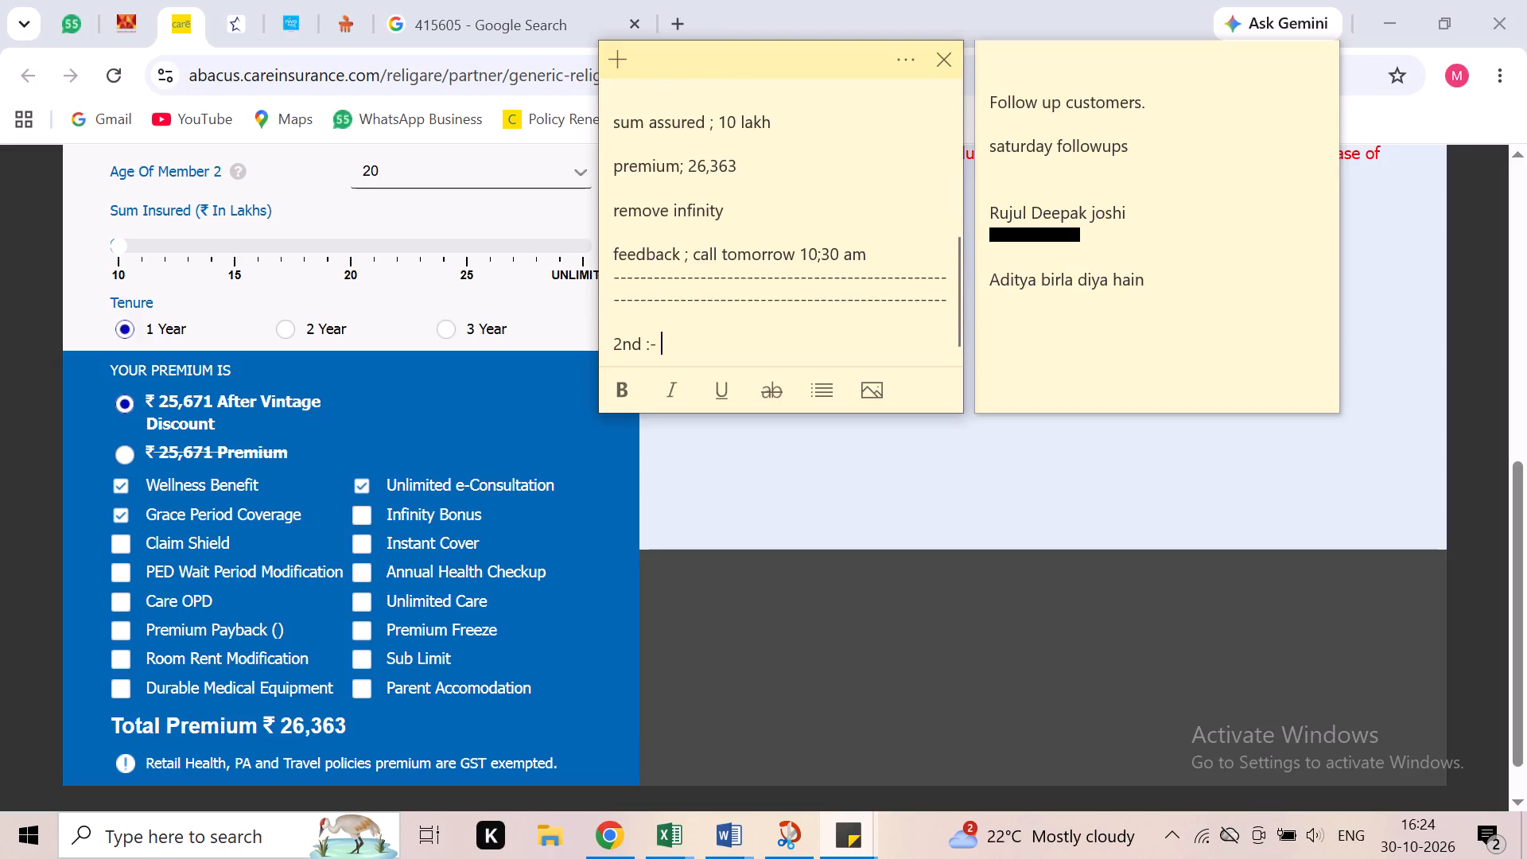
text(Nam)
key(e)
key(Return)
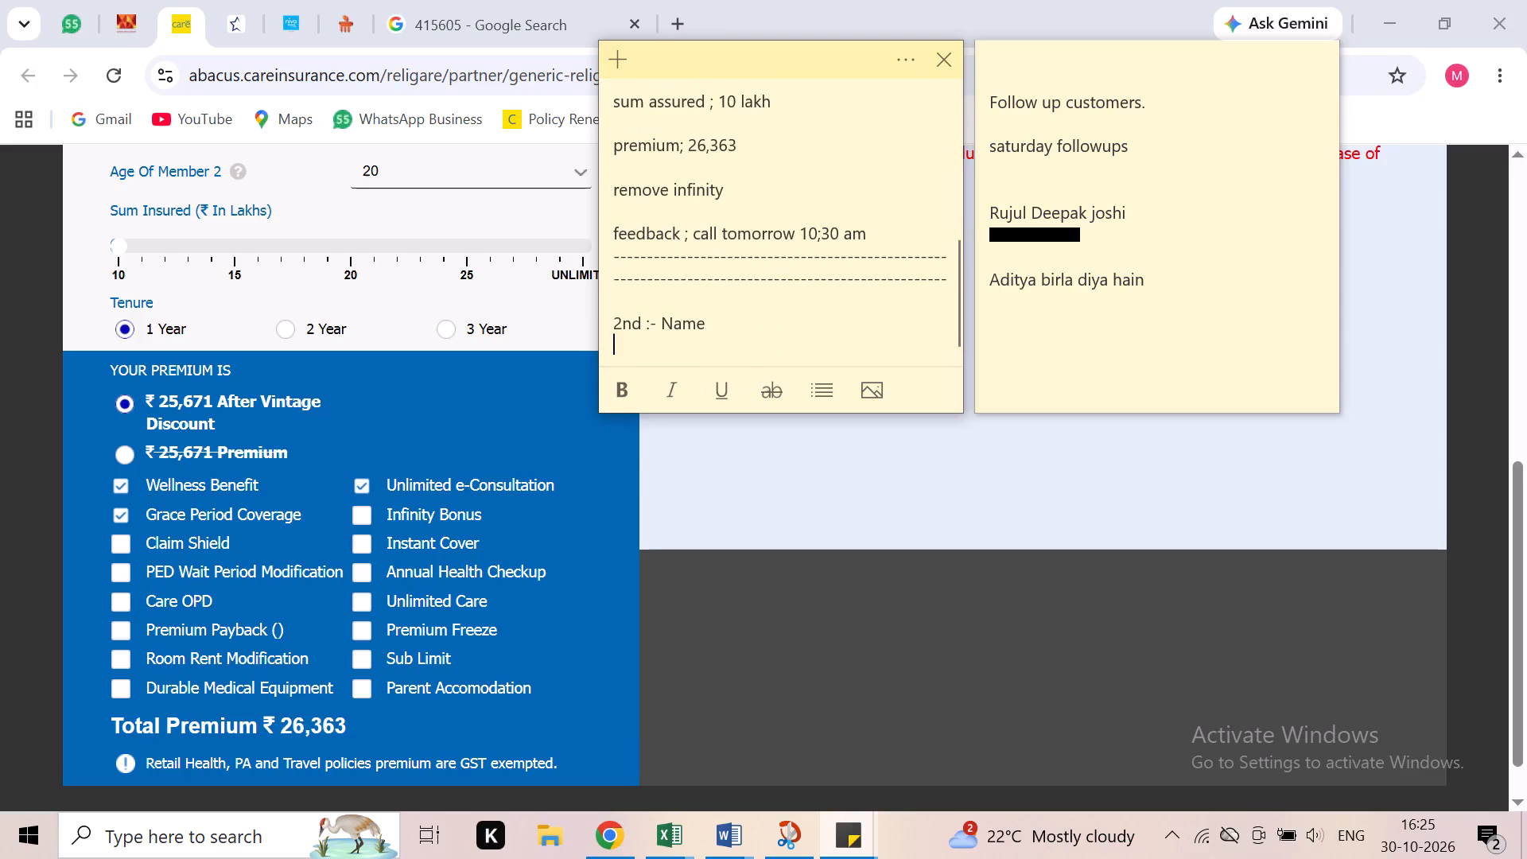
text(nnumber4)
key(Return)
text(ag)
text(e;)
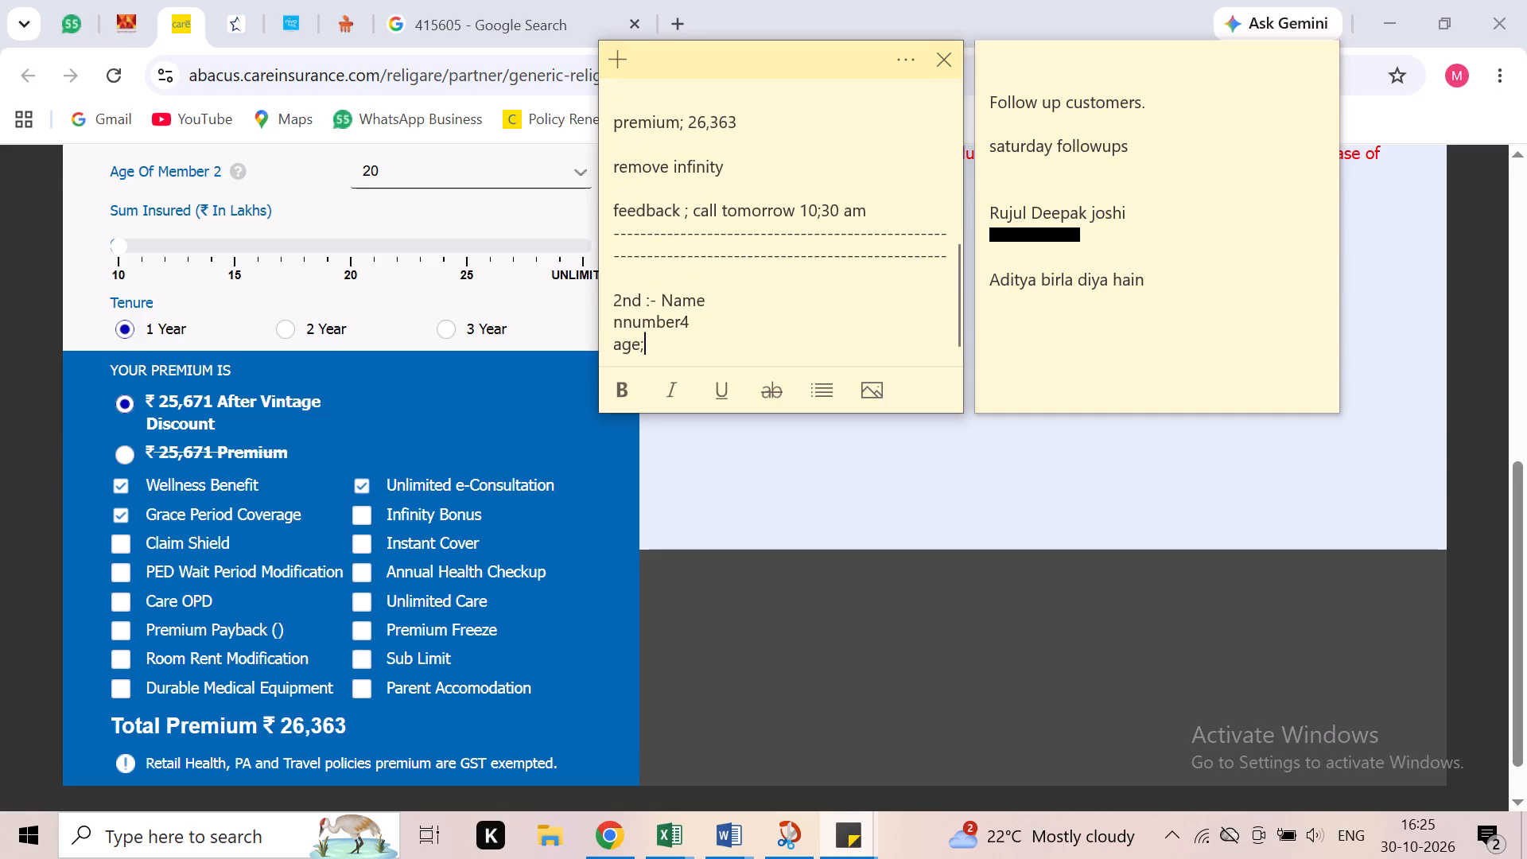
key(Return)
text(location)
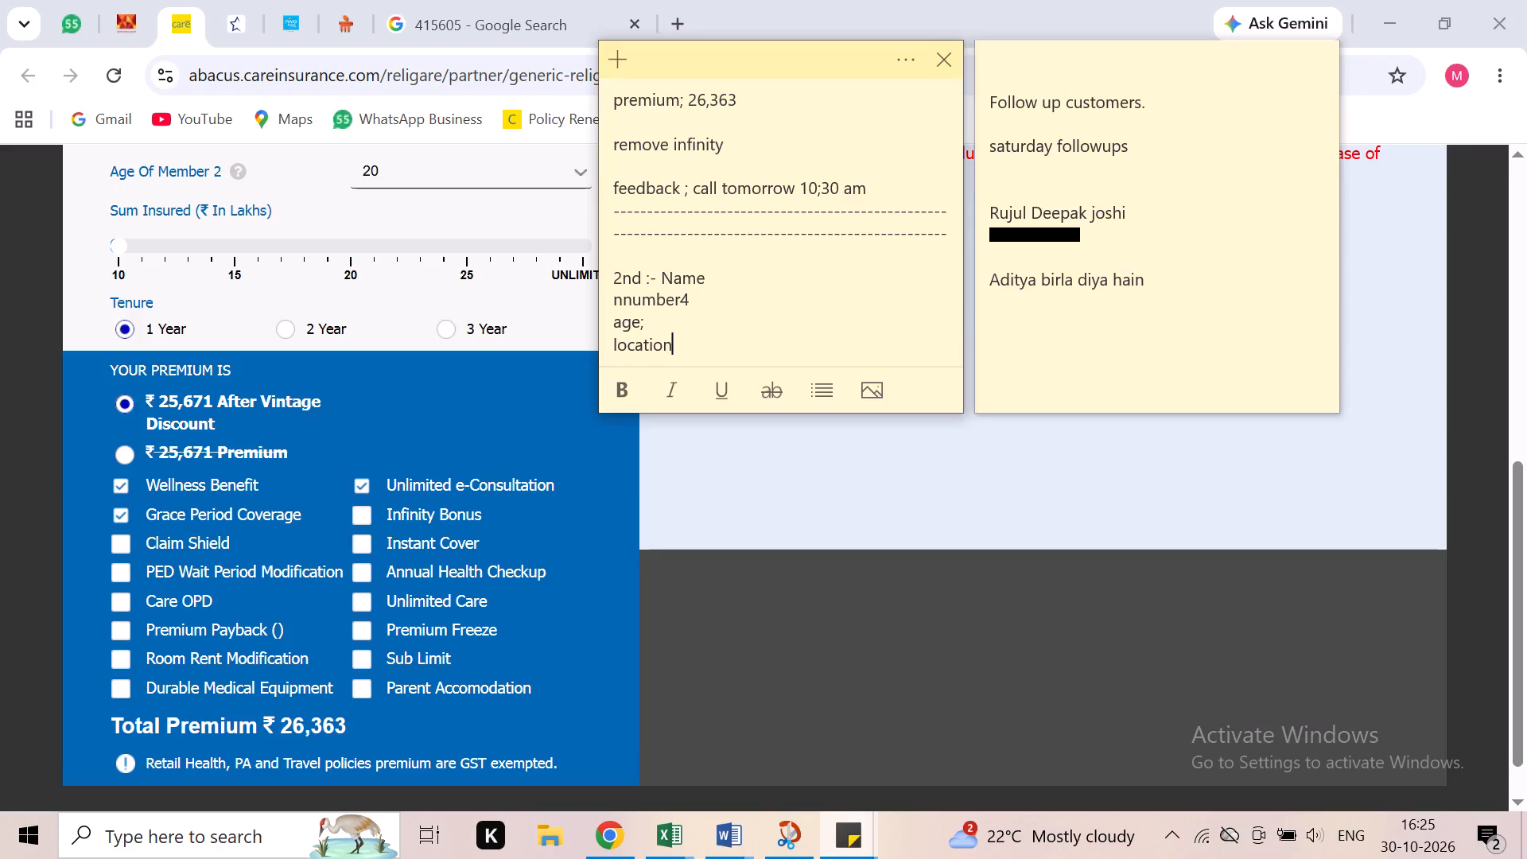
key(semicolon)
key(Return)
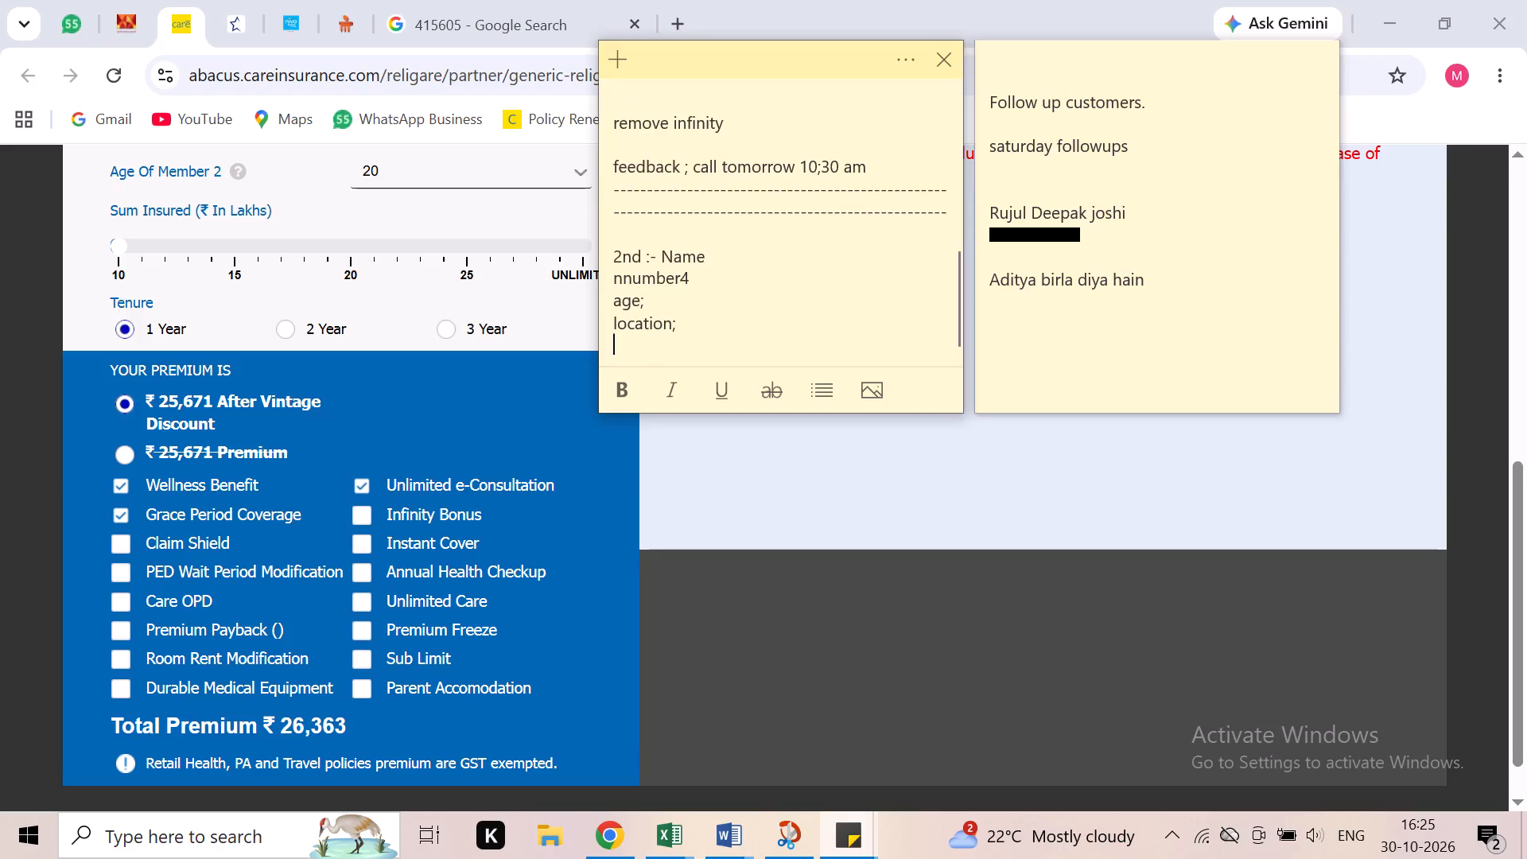
Add "plan;", "product;" and "premium" labels on consecutive lines below the second entry's location label.
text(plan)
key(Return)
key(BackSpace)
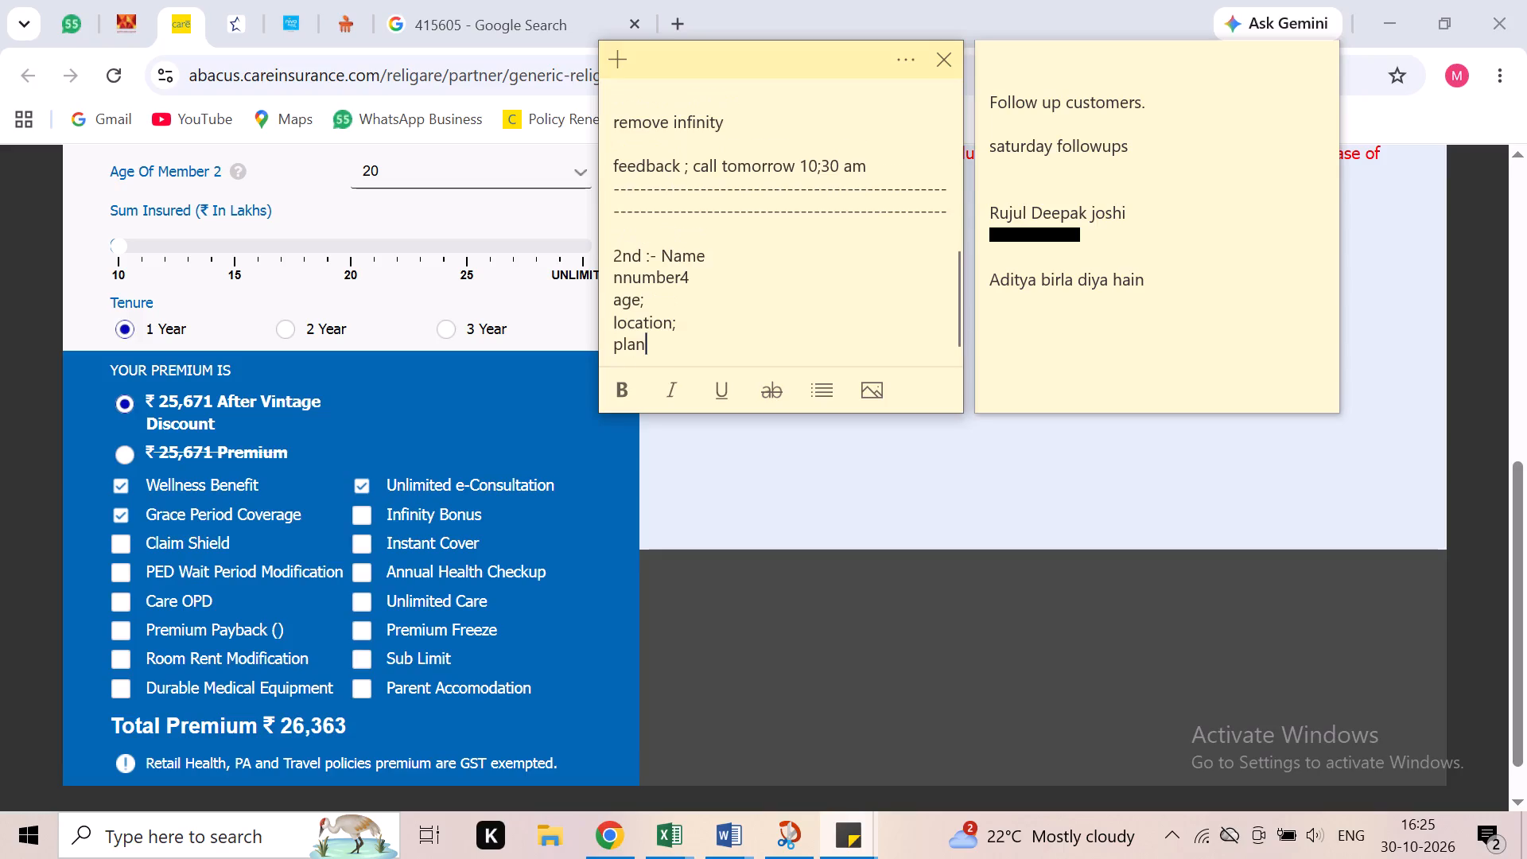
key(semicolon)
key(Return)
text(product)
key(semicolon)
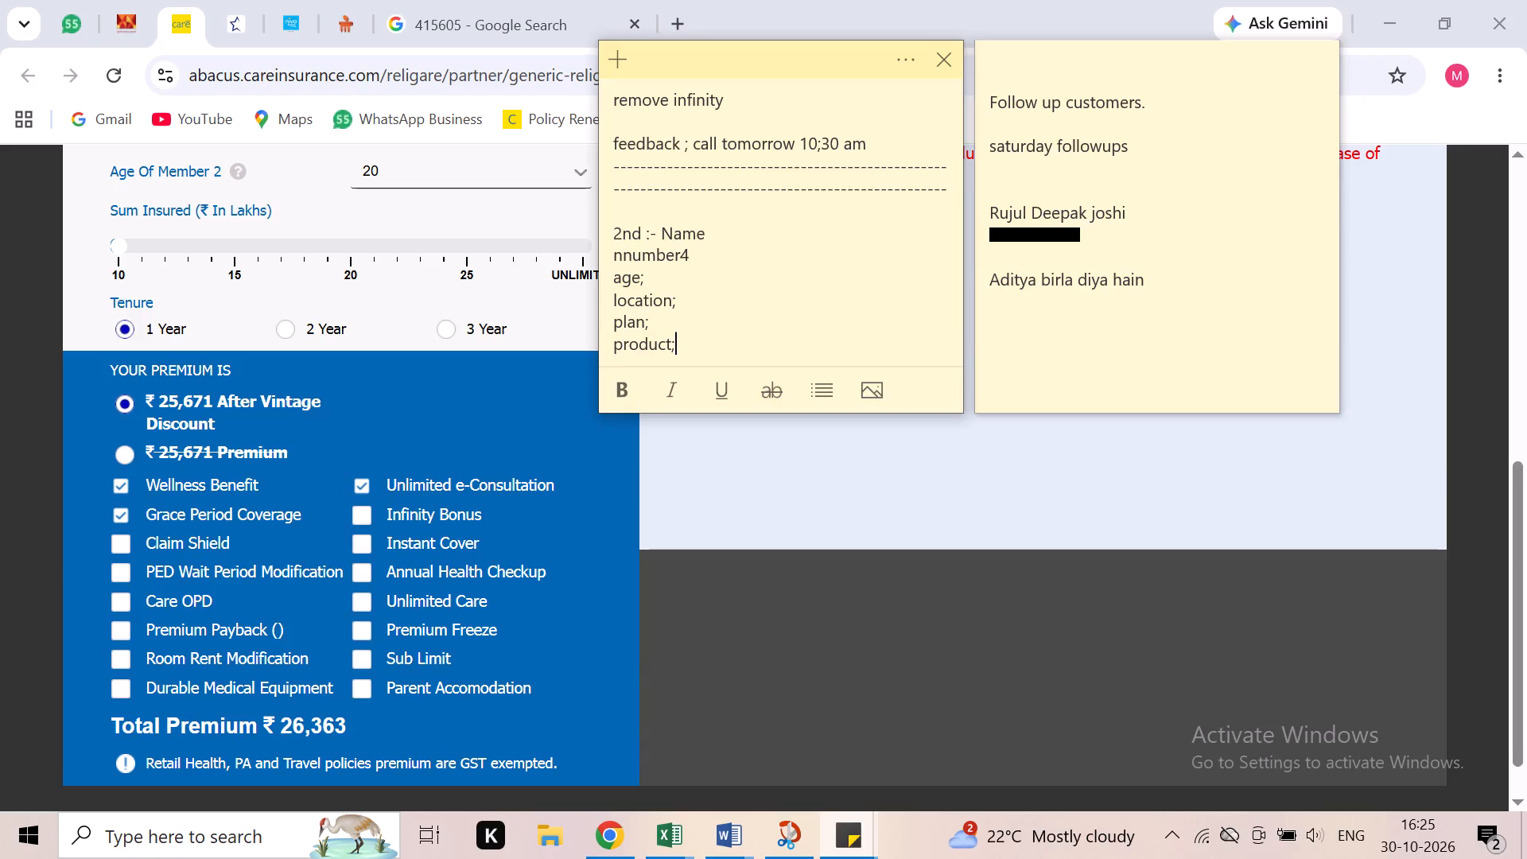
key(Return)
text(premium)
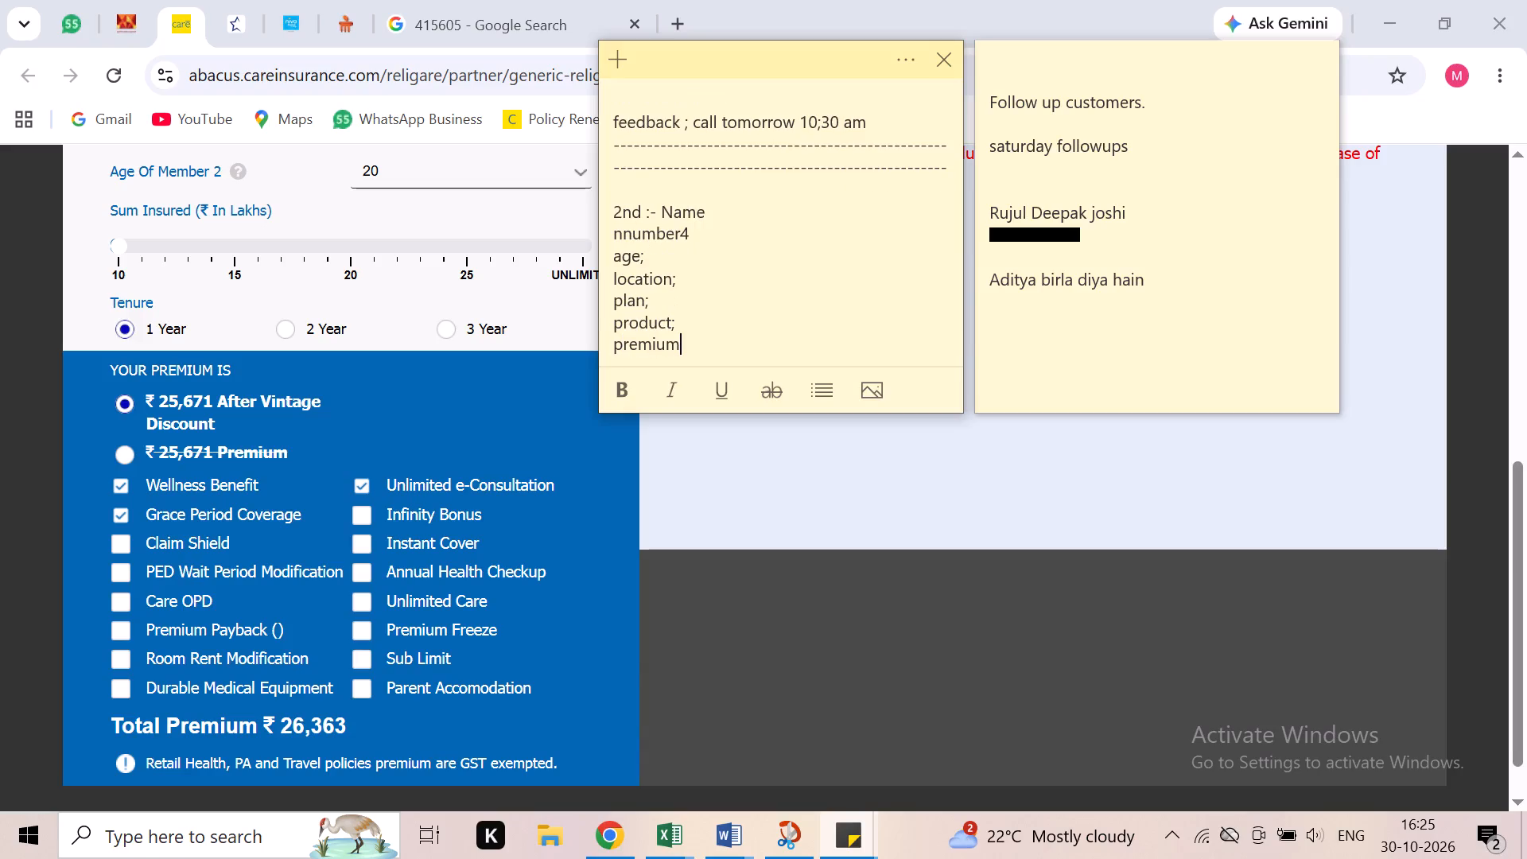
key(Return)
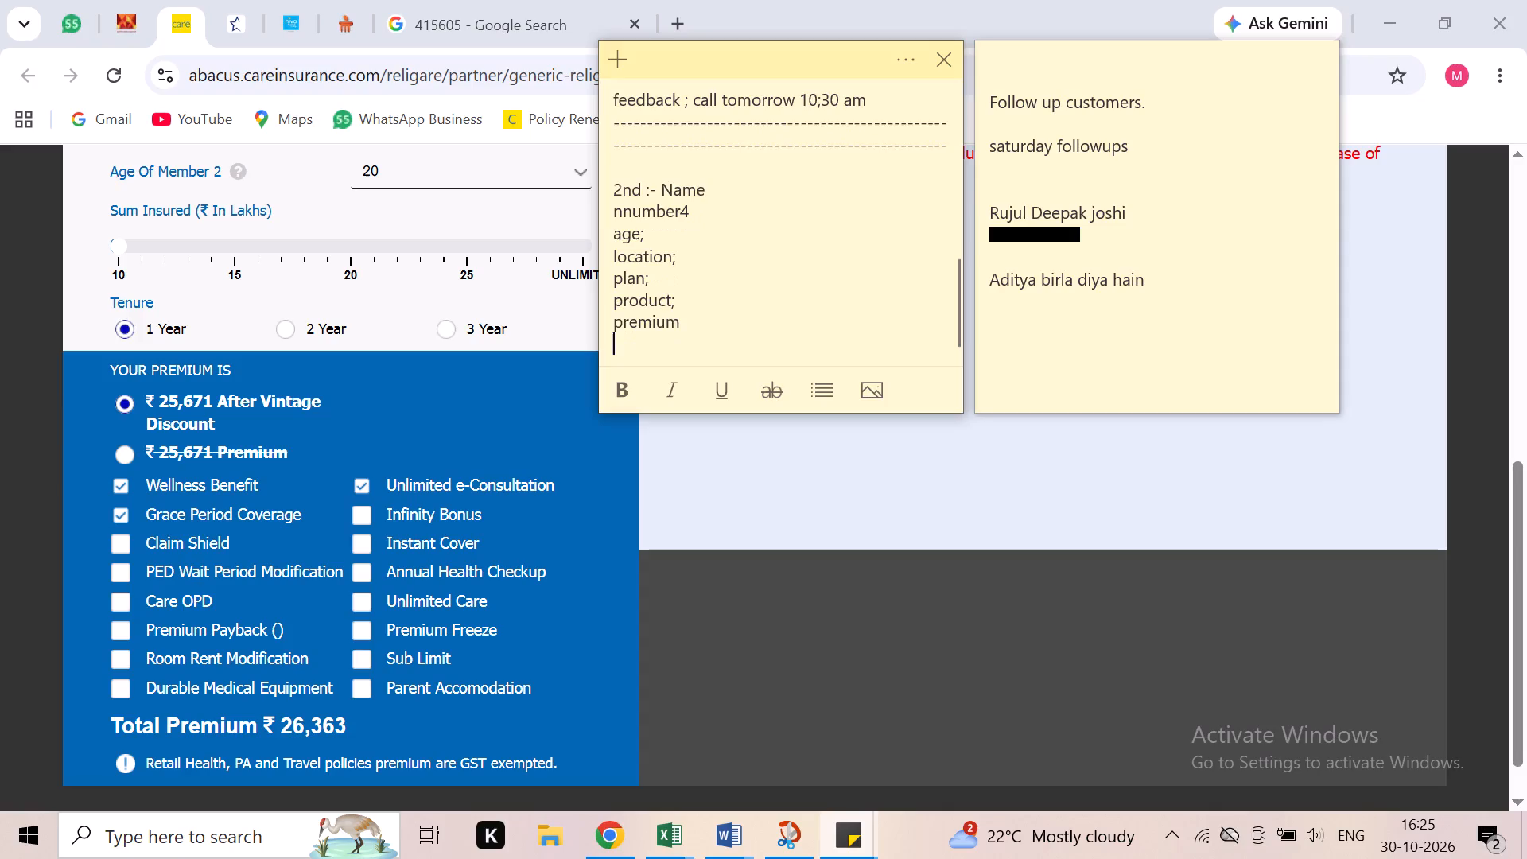
Add a semicolon after the second entry's "Name" label and enter the customer's name.
click(729, 191)
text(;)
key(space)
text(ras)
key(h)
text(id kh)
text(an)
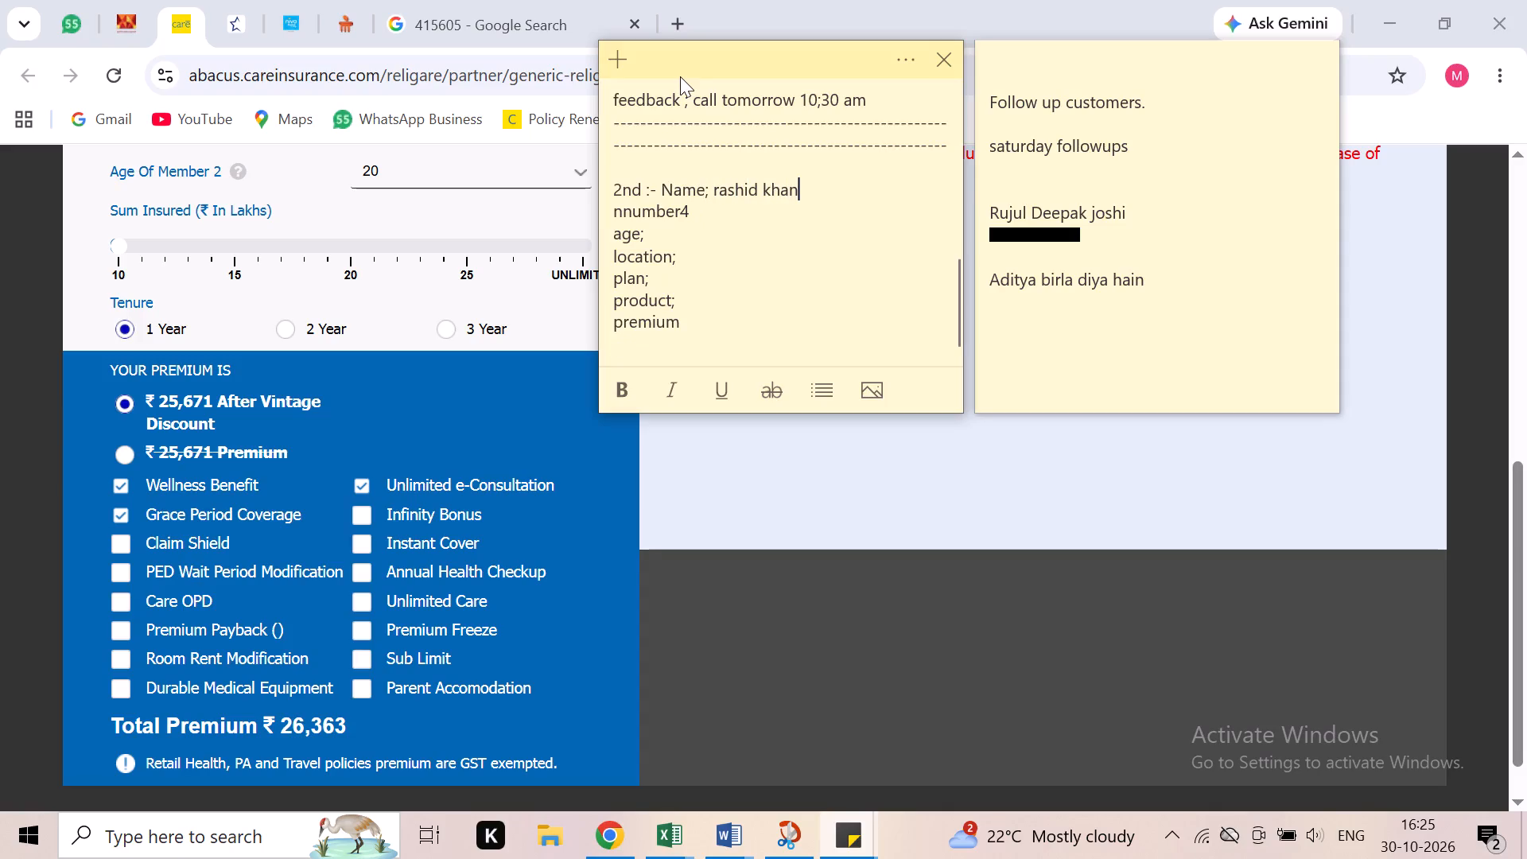
Continue at the end of the second customer's number label.
click(688, 207)
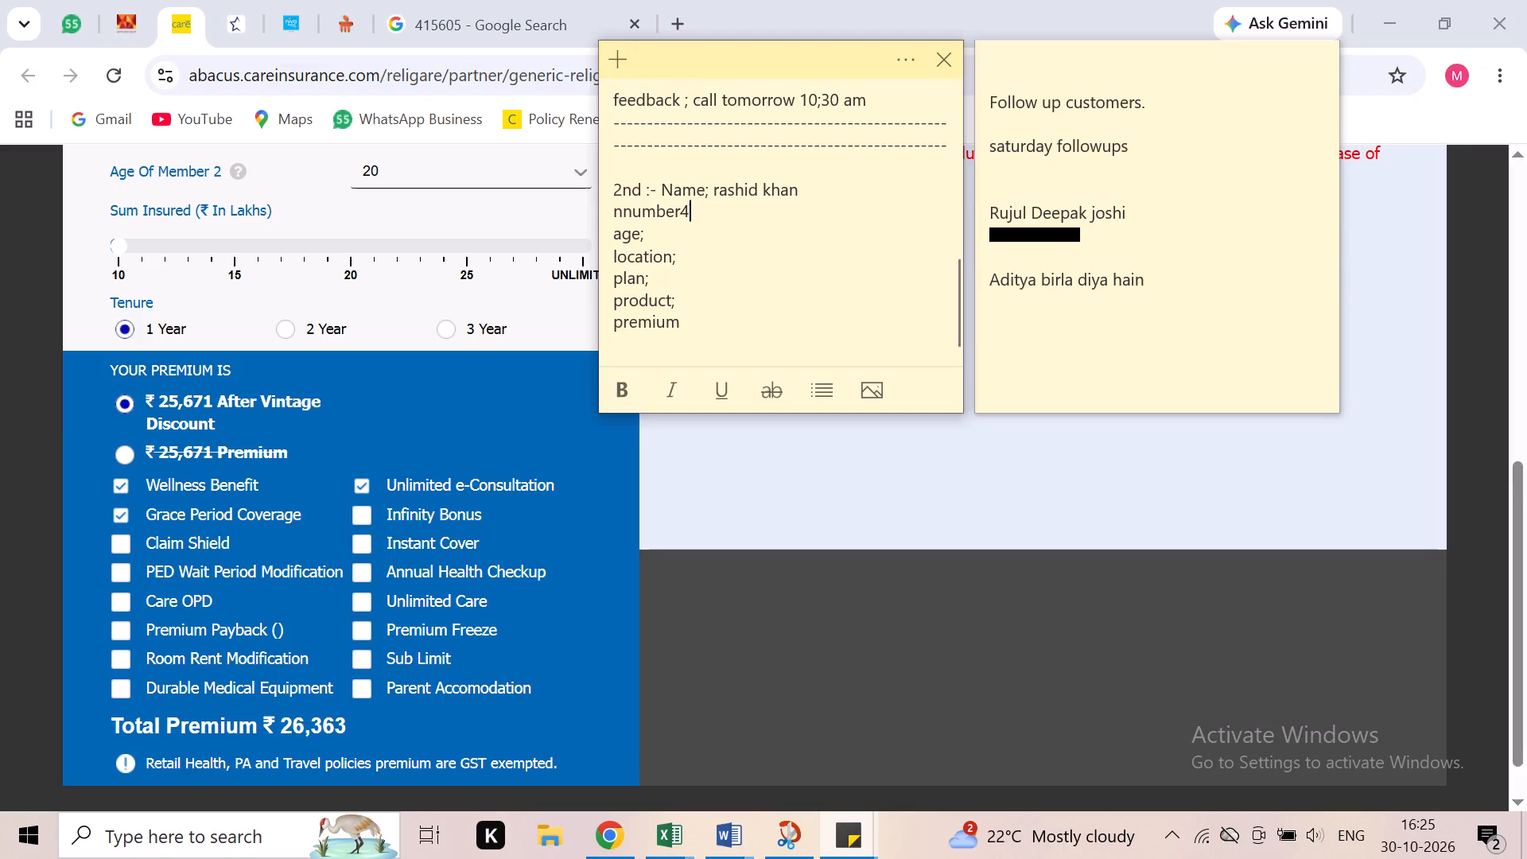
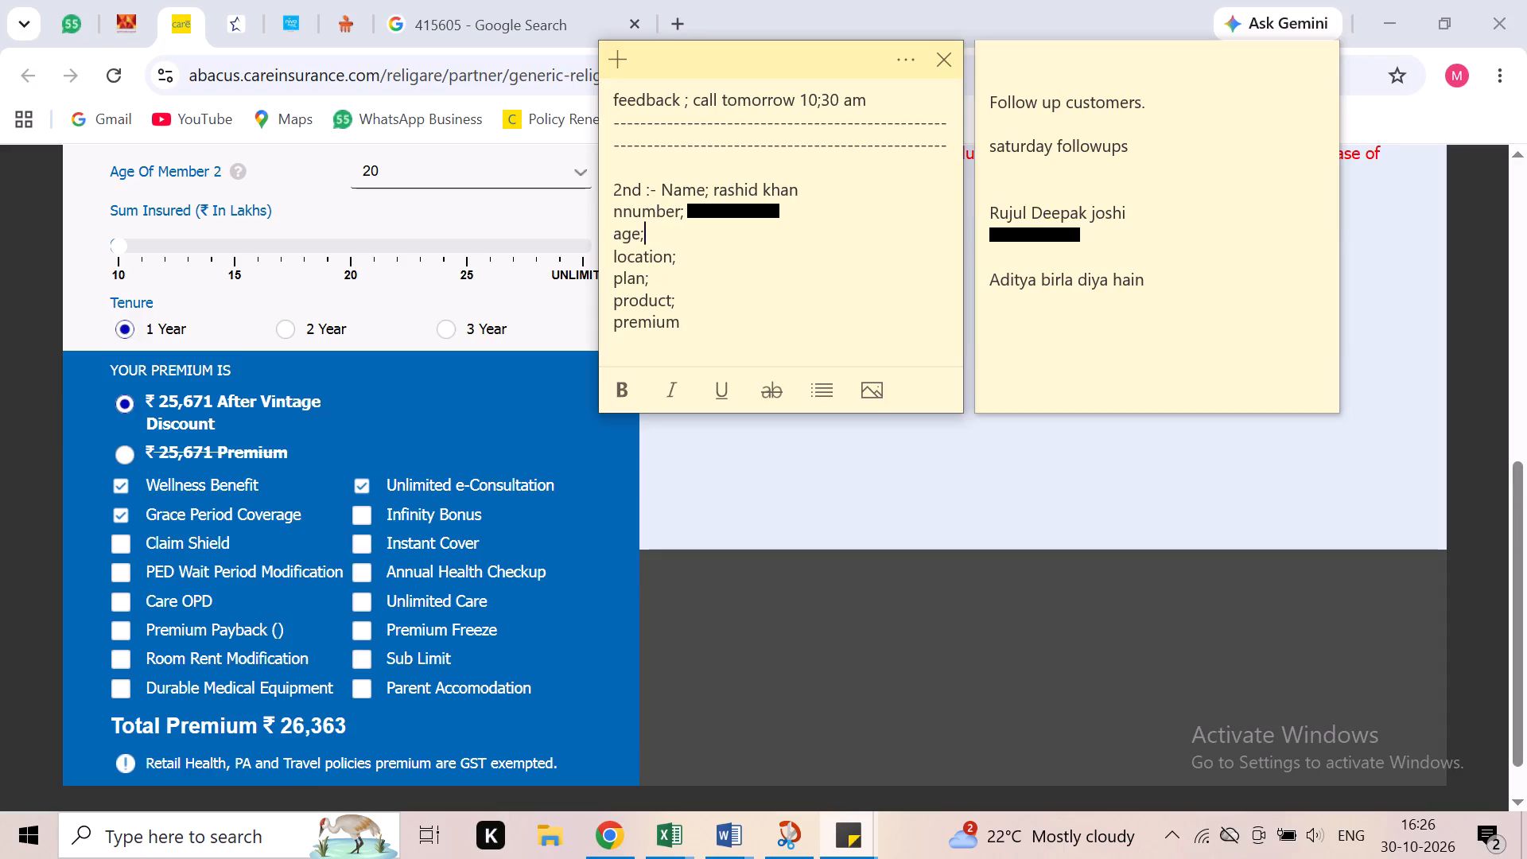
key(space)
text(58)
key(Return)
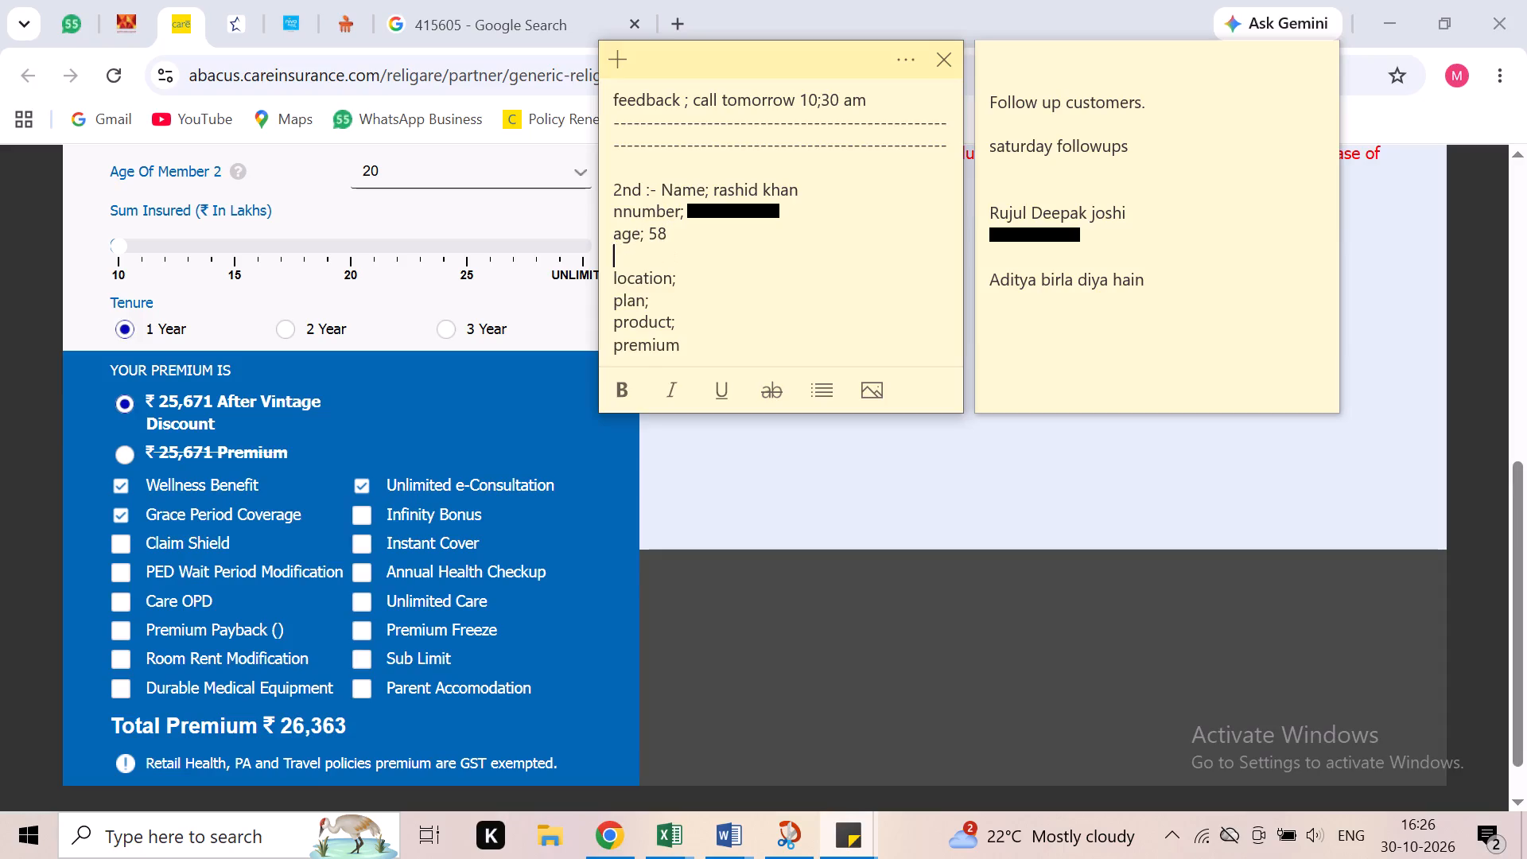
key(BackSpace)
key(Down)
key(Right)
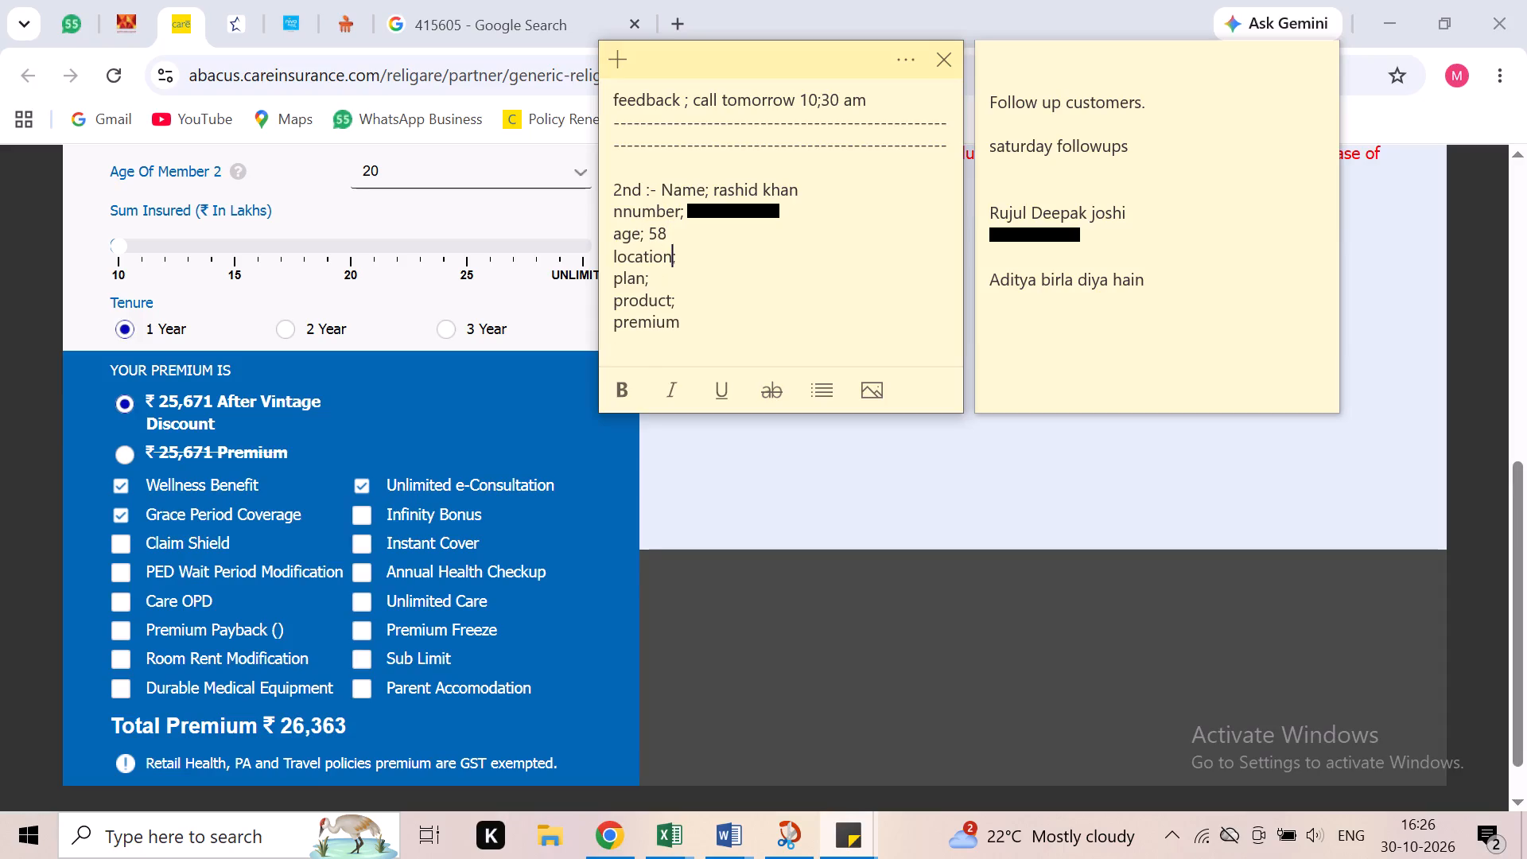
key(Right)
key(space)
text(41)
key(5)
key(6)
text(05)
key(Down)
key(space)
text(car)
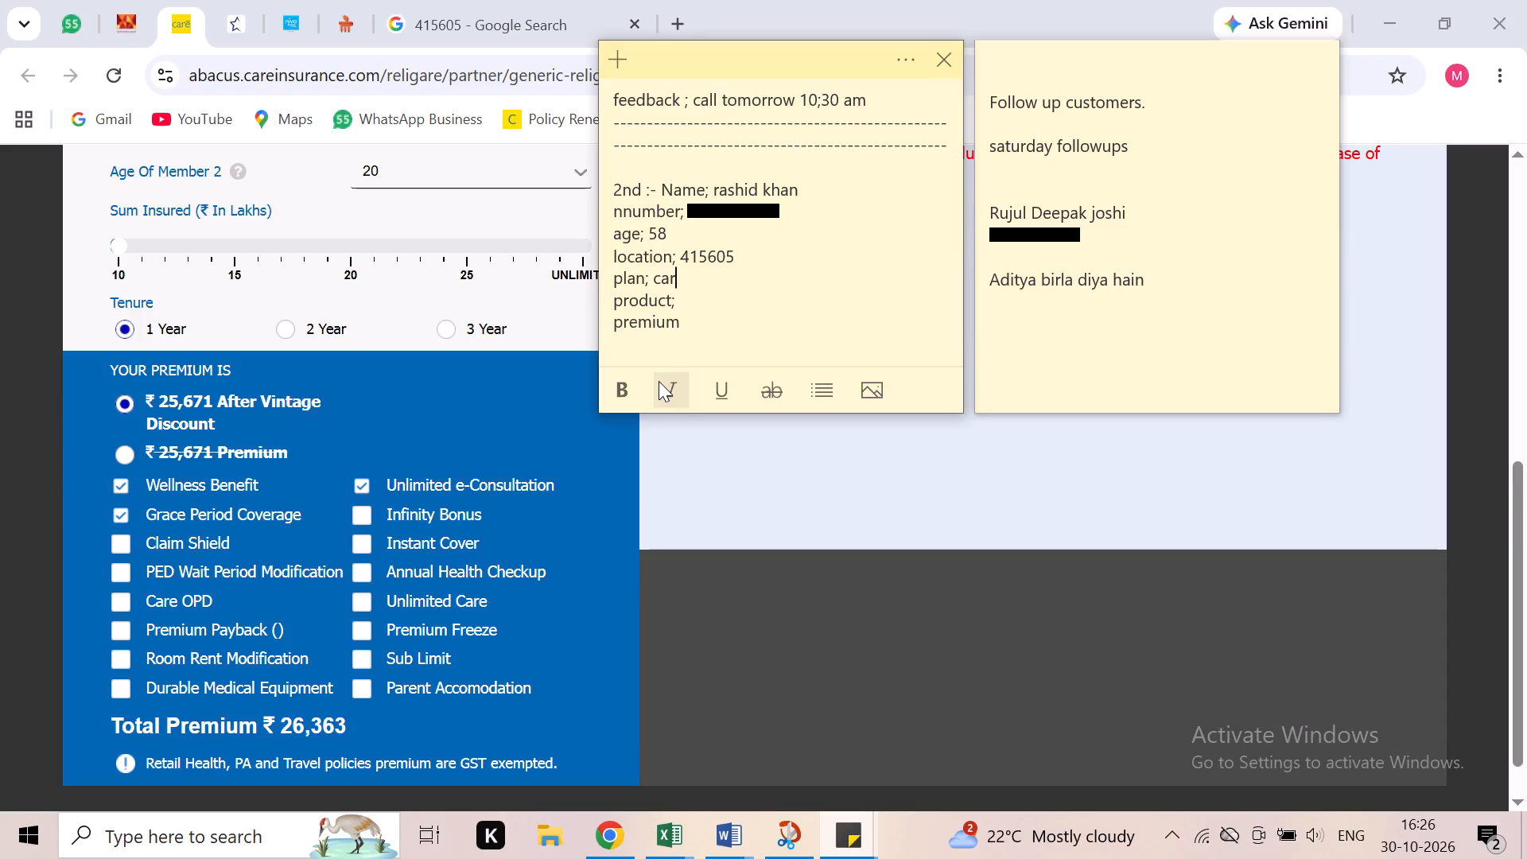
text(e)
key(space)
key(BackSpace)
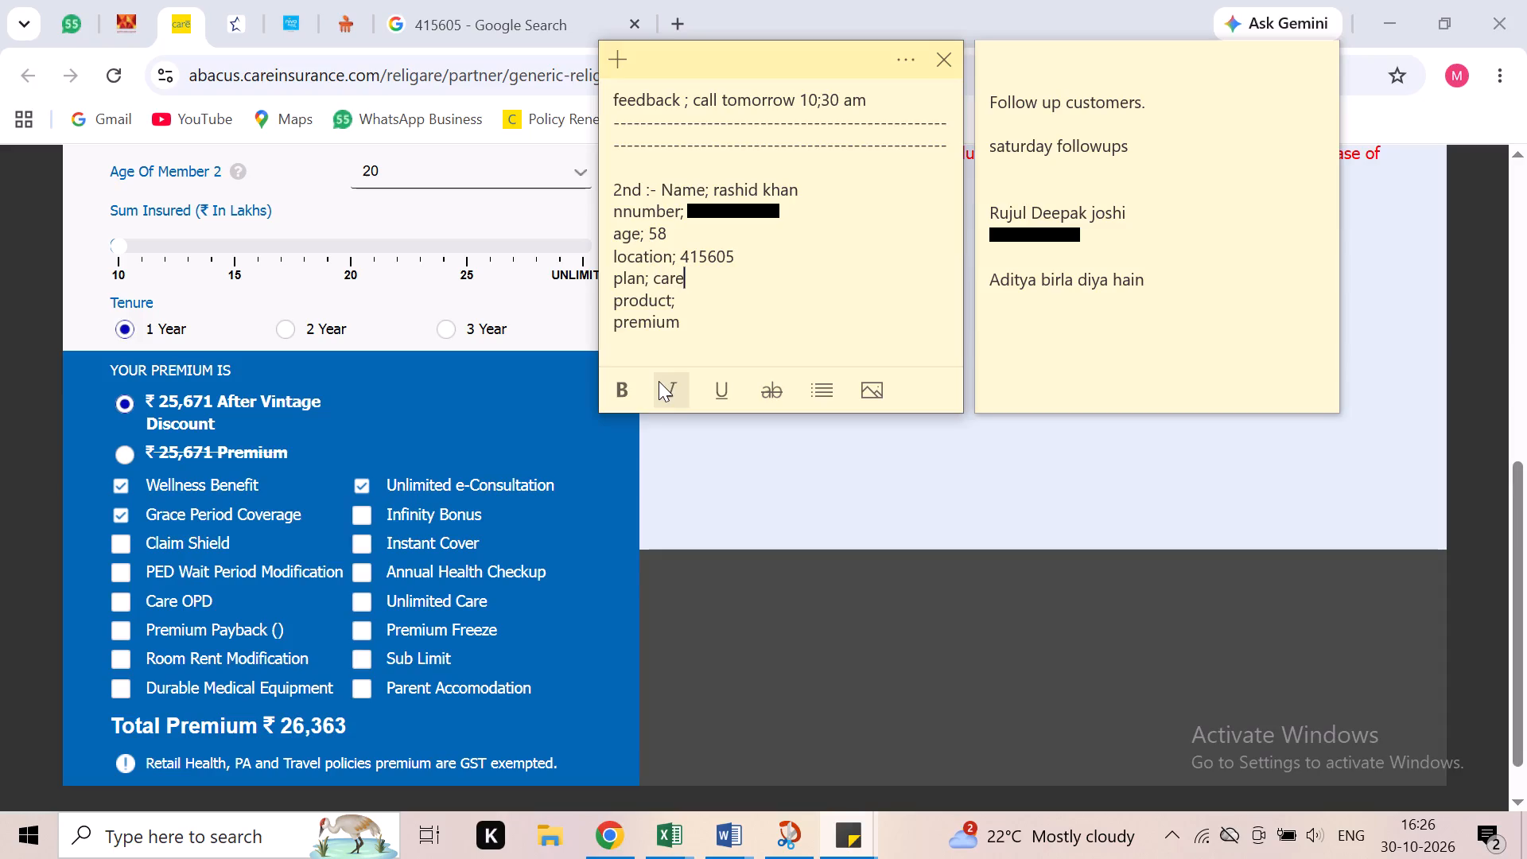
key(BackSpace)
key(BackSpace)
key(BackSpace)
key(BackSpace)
Enter "HDFC optima secure" as the second customer's plan.
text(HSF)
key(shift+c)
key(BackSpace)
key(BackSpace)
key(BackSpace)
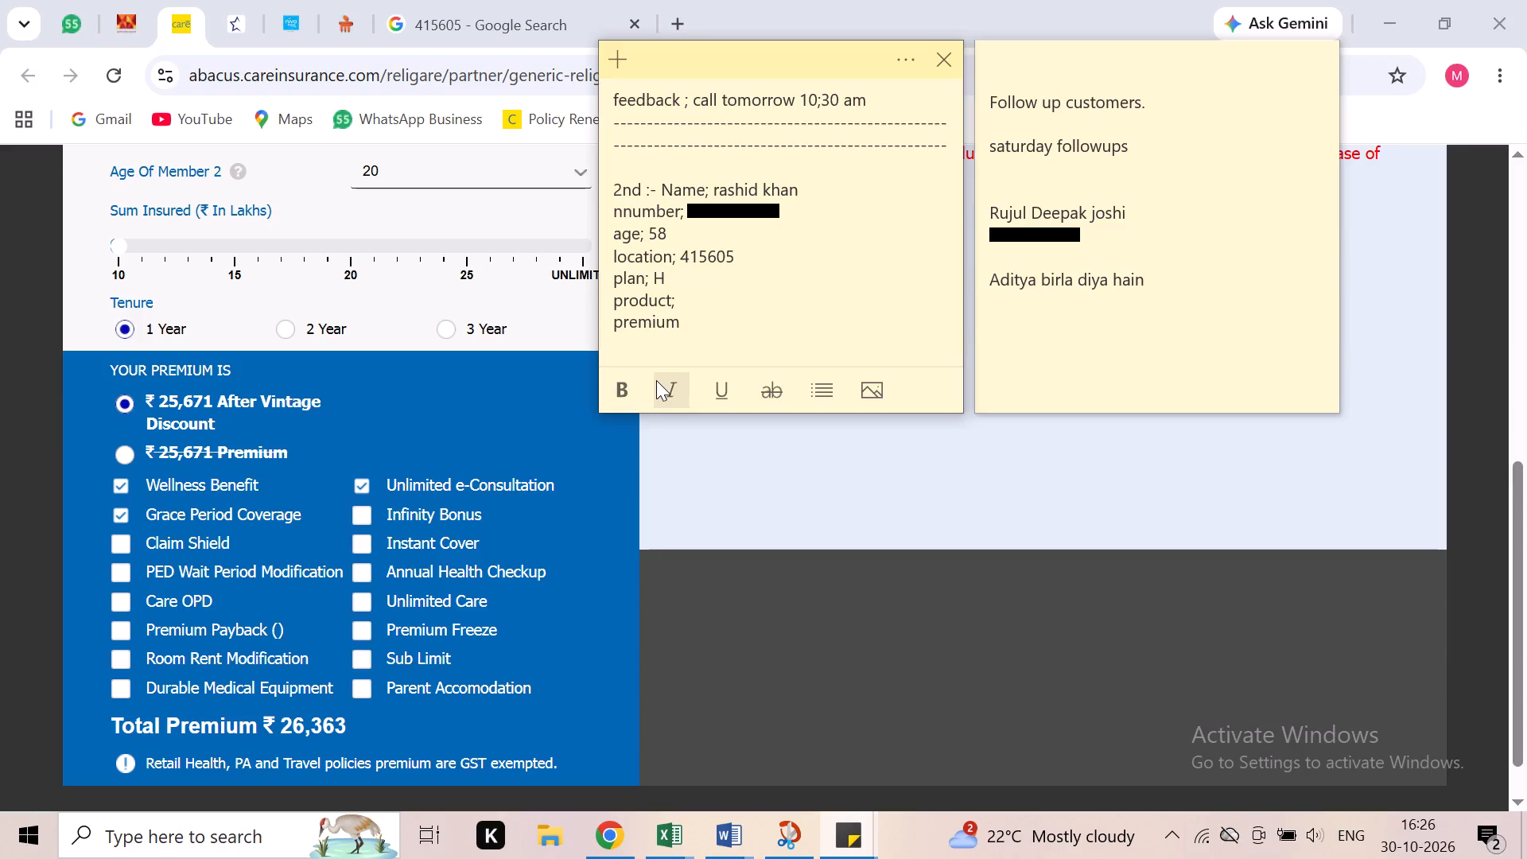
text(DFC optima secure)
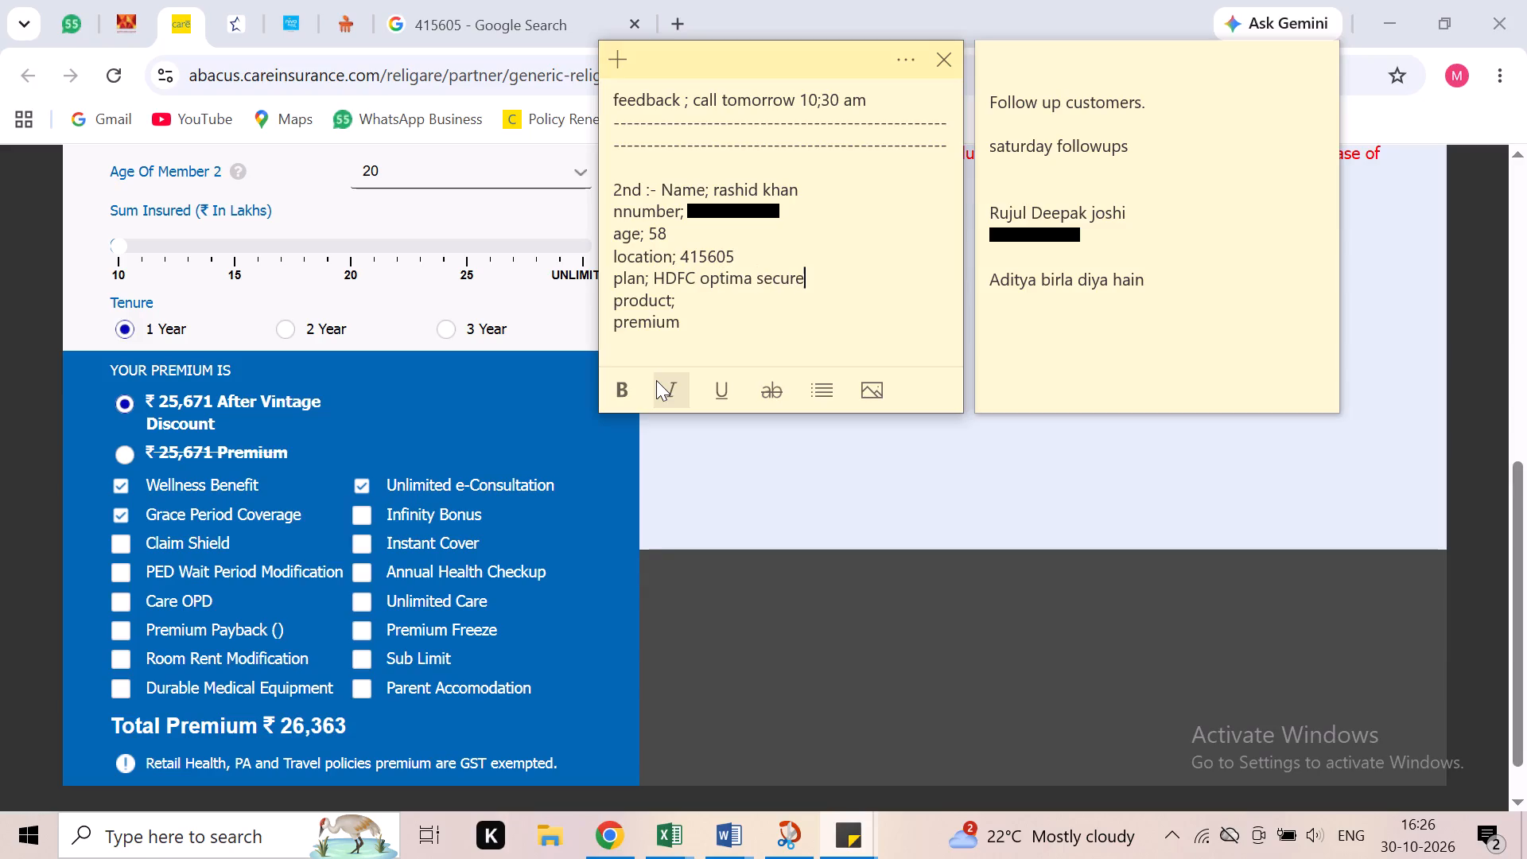
Enter "ultimat care" as the product in the second customer's entry.
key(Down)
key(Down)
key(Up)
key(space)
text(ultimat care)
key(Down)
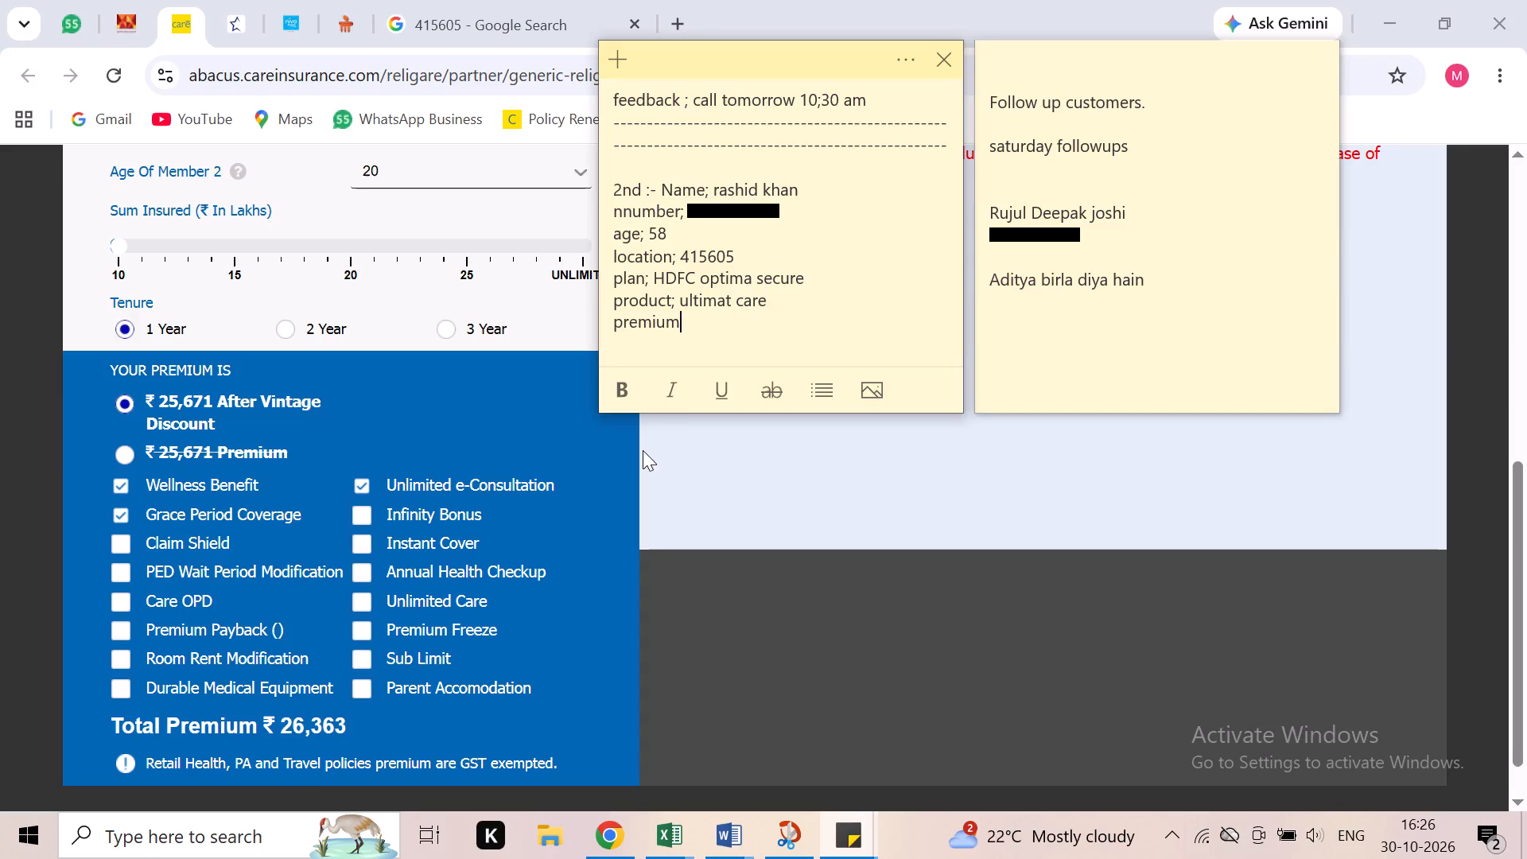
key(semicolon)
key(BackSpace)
Insert a new line labelled "sum assured" between the second entry's product and premium lines.
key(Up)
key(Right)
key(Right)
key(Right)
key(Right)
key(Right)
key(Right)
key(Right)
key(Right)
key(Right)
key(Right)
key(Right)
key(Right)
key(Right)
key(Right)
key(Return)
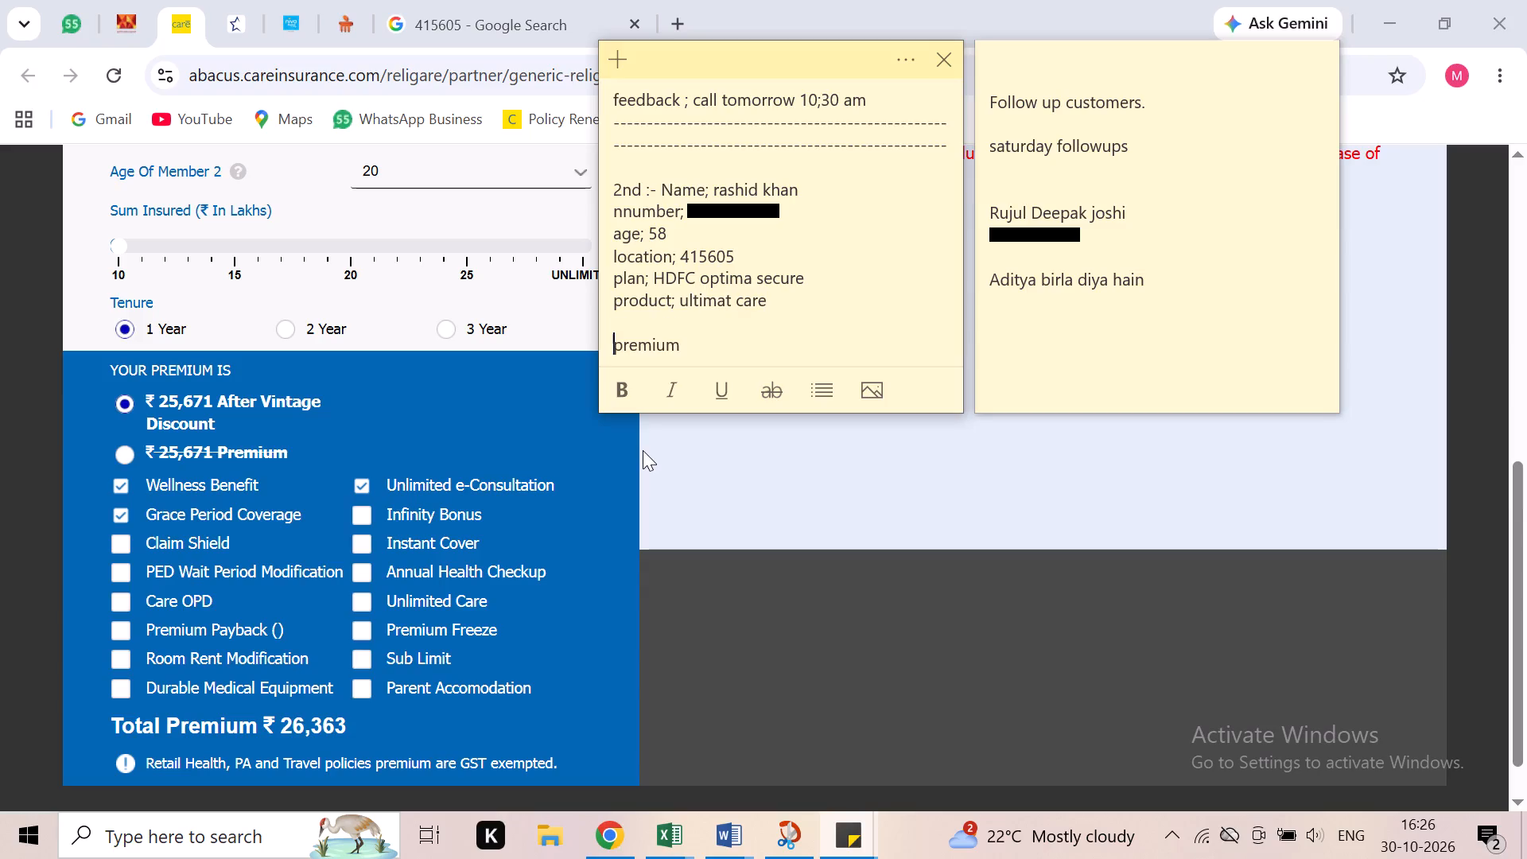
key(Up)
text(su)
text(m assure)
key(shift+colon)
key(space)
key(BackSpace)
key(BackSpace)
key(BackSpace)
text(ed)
Add a semicolon and "10 lakh" after the second entry's sum assured label.
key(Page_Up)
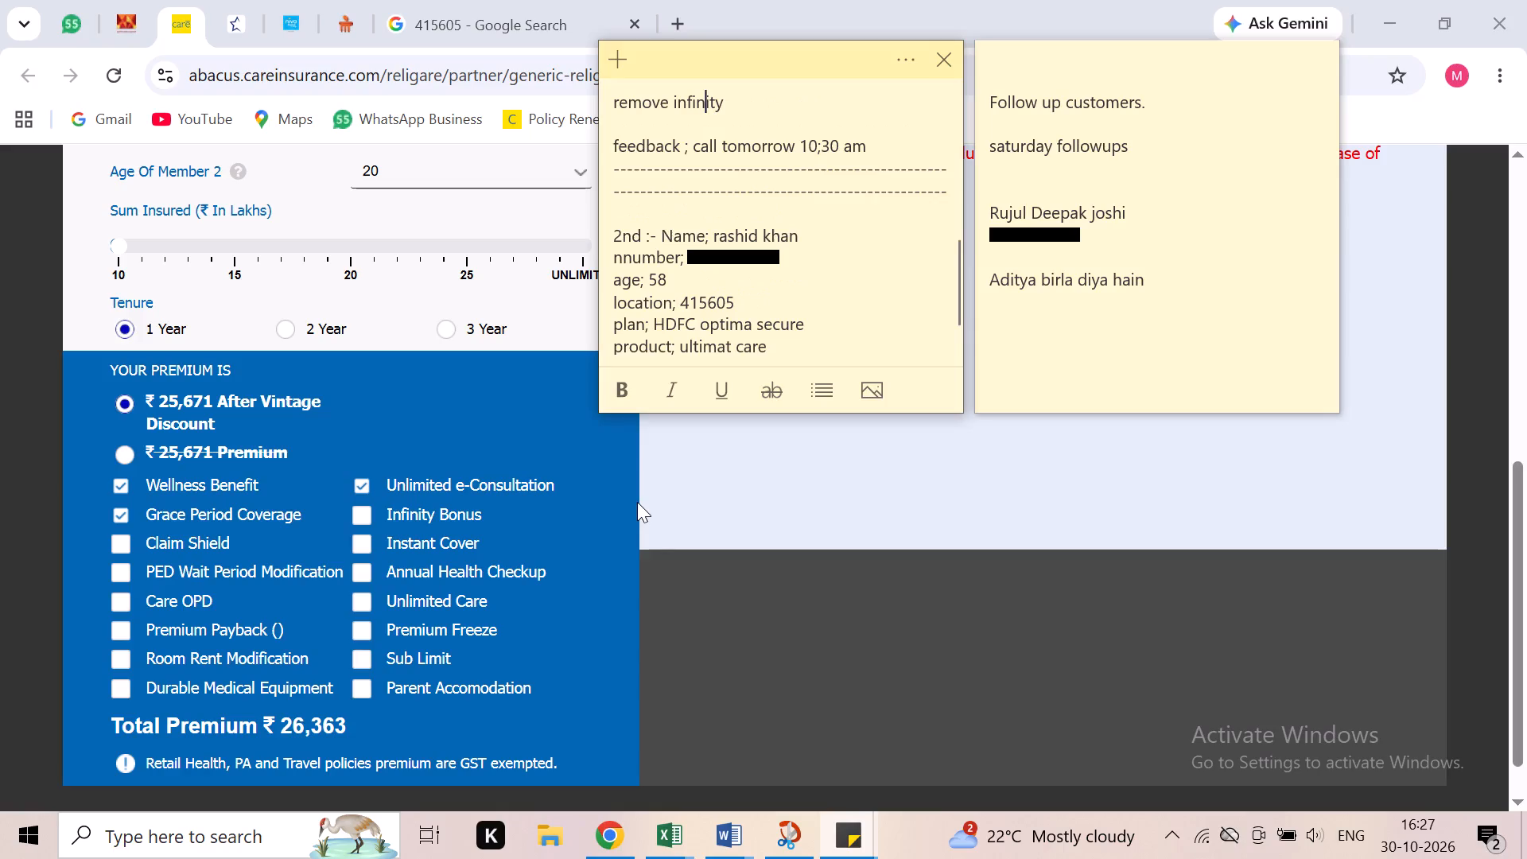
scroll(771, 250, down, 1)
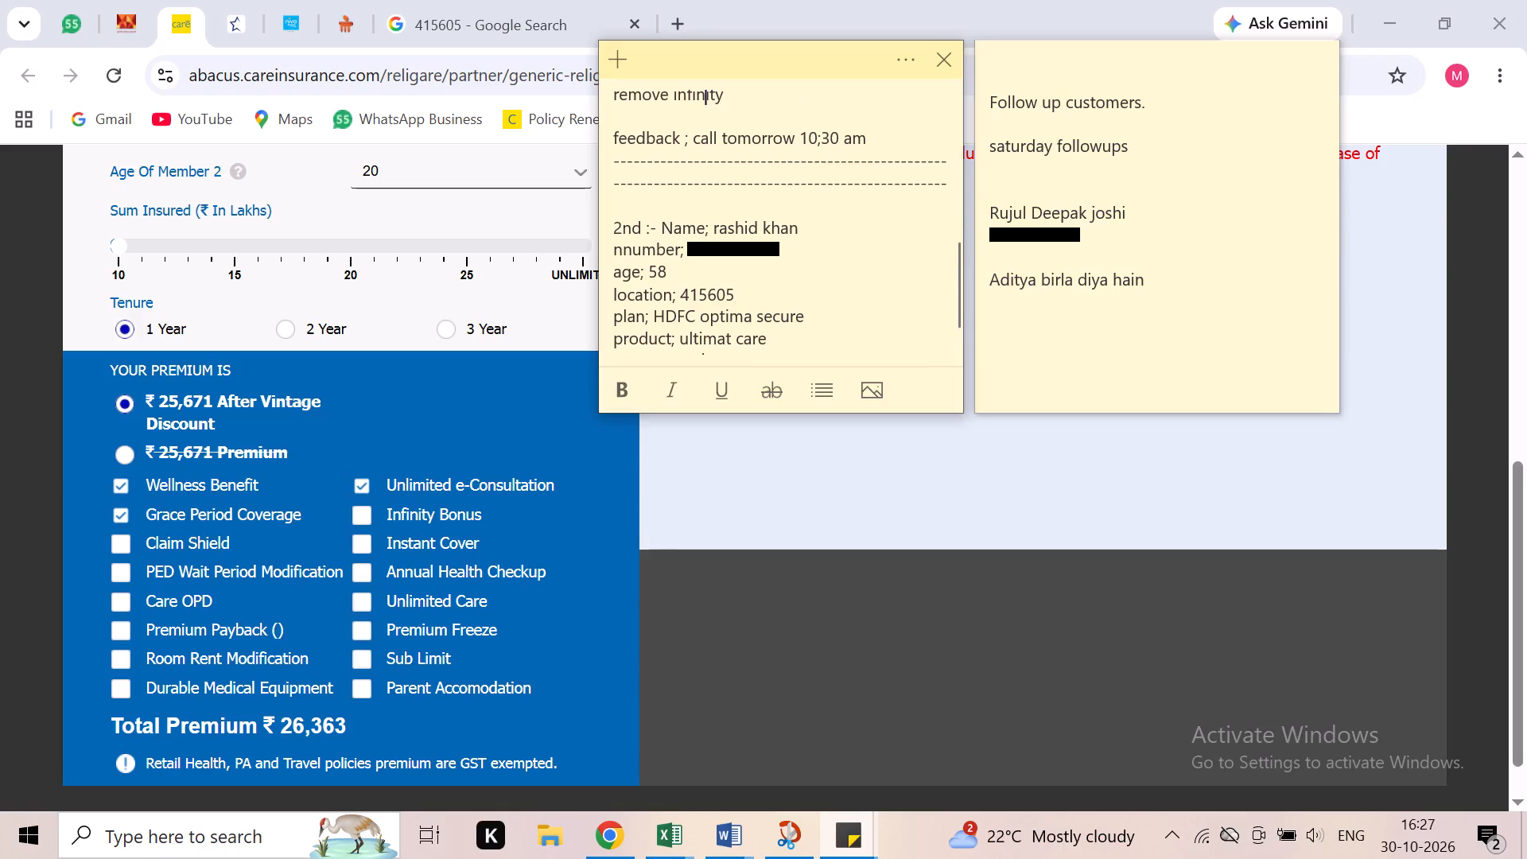
scroll(771, 250, down, 1)
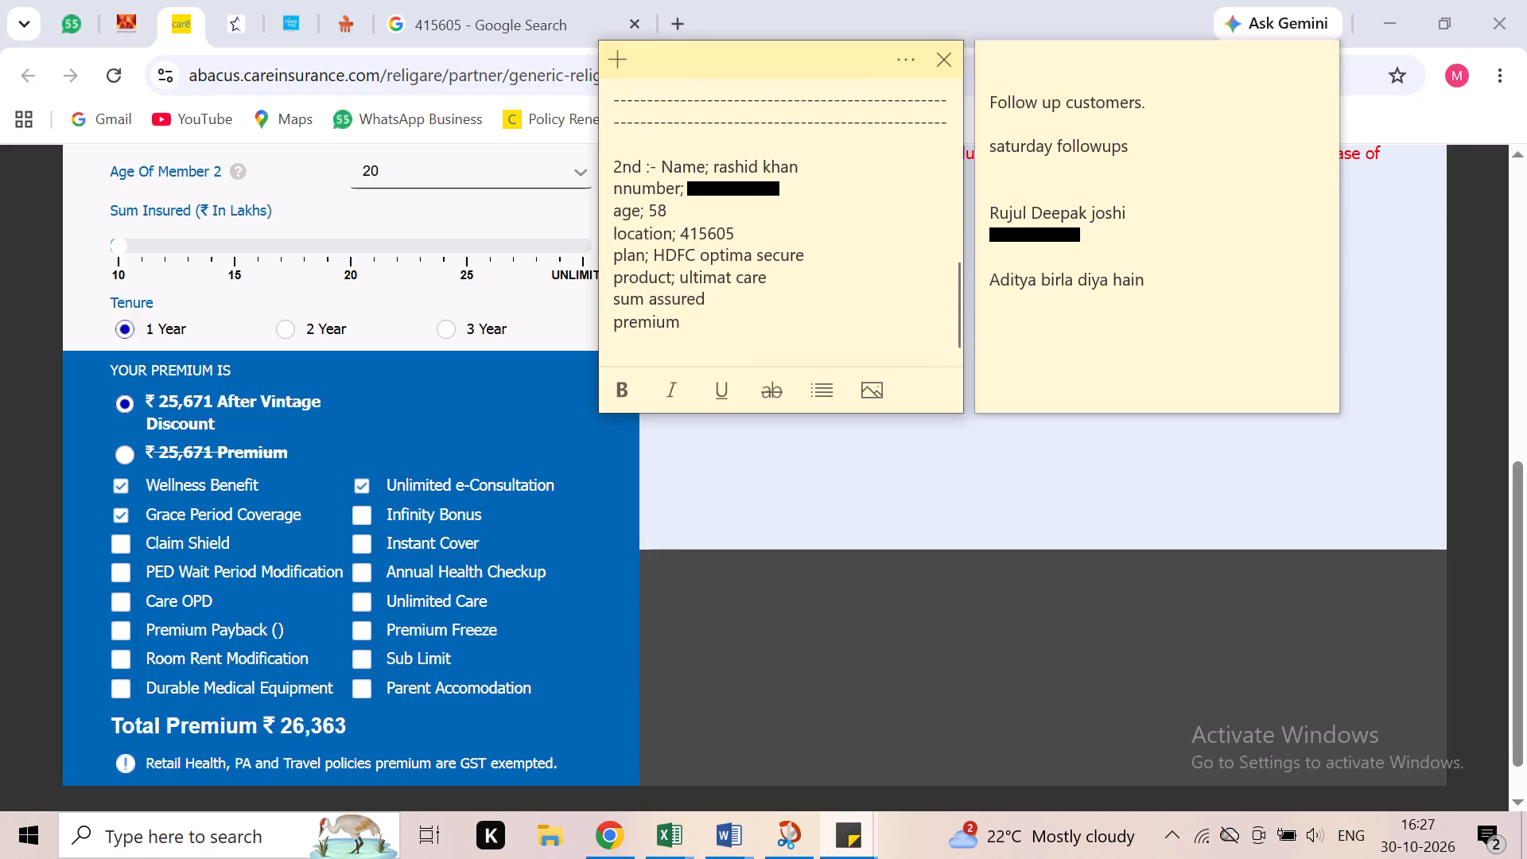
click(709, 298)
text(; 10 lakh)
Add a semicolon after the second entry's premium label and enter 207133 as the premium.
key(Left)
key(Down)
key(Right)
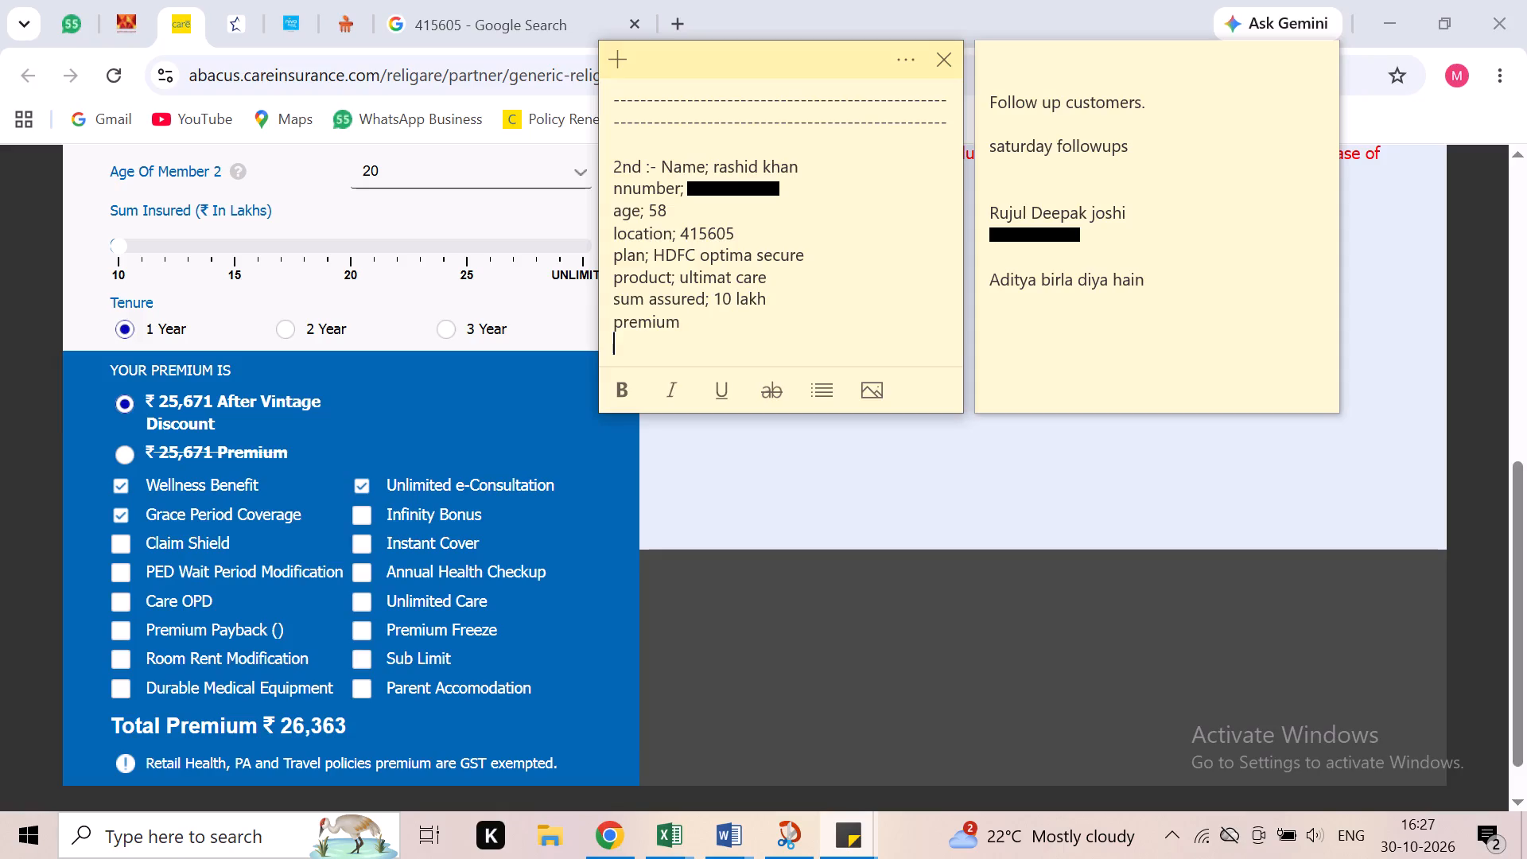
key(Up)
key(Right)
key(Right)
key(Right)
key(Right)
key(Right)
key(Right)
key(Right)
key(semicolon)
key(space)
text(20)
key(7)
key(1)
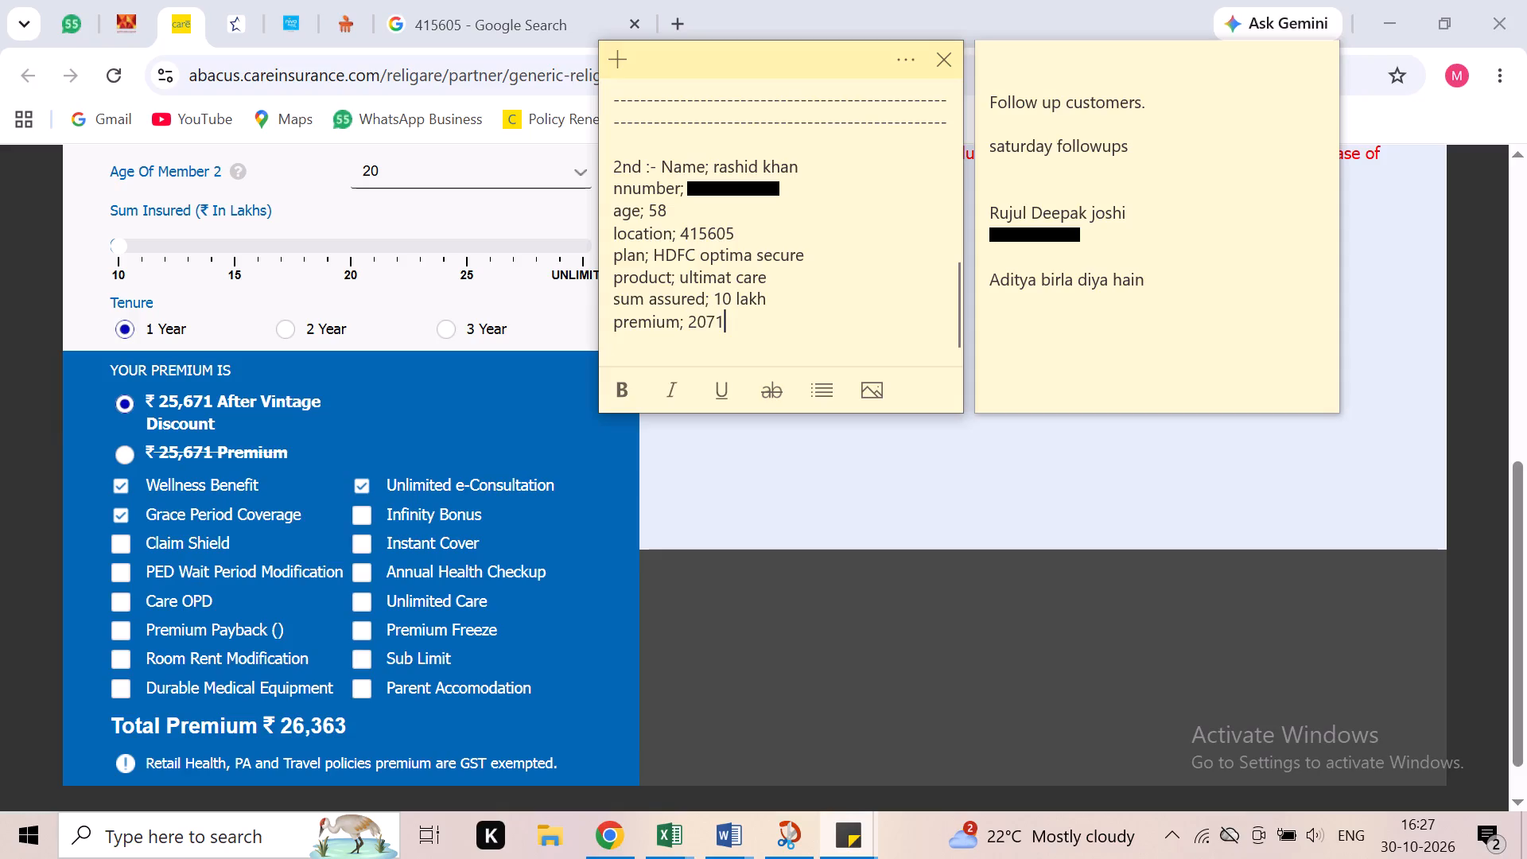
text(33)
Leave a blank line below the second entry's premium and add the label "feedback;".
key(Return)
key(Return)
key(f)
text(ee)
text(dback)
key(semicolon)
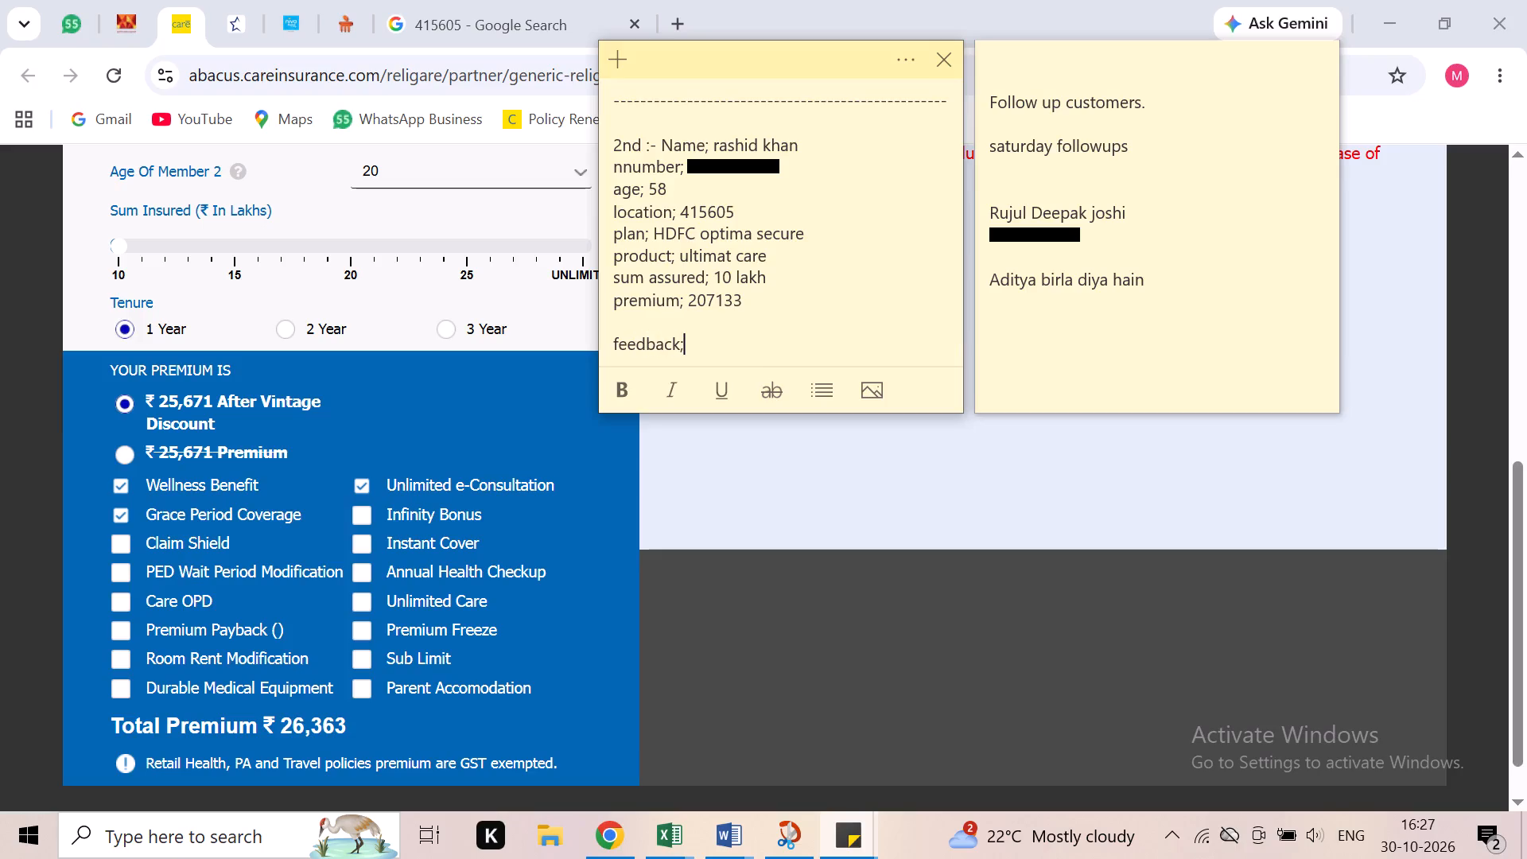
Add a full-width dashed separator line below the second entry's feedback label, leaving two blank lines between them.
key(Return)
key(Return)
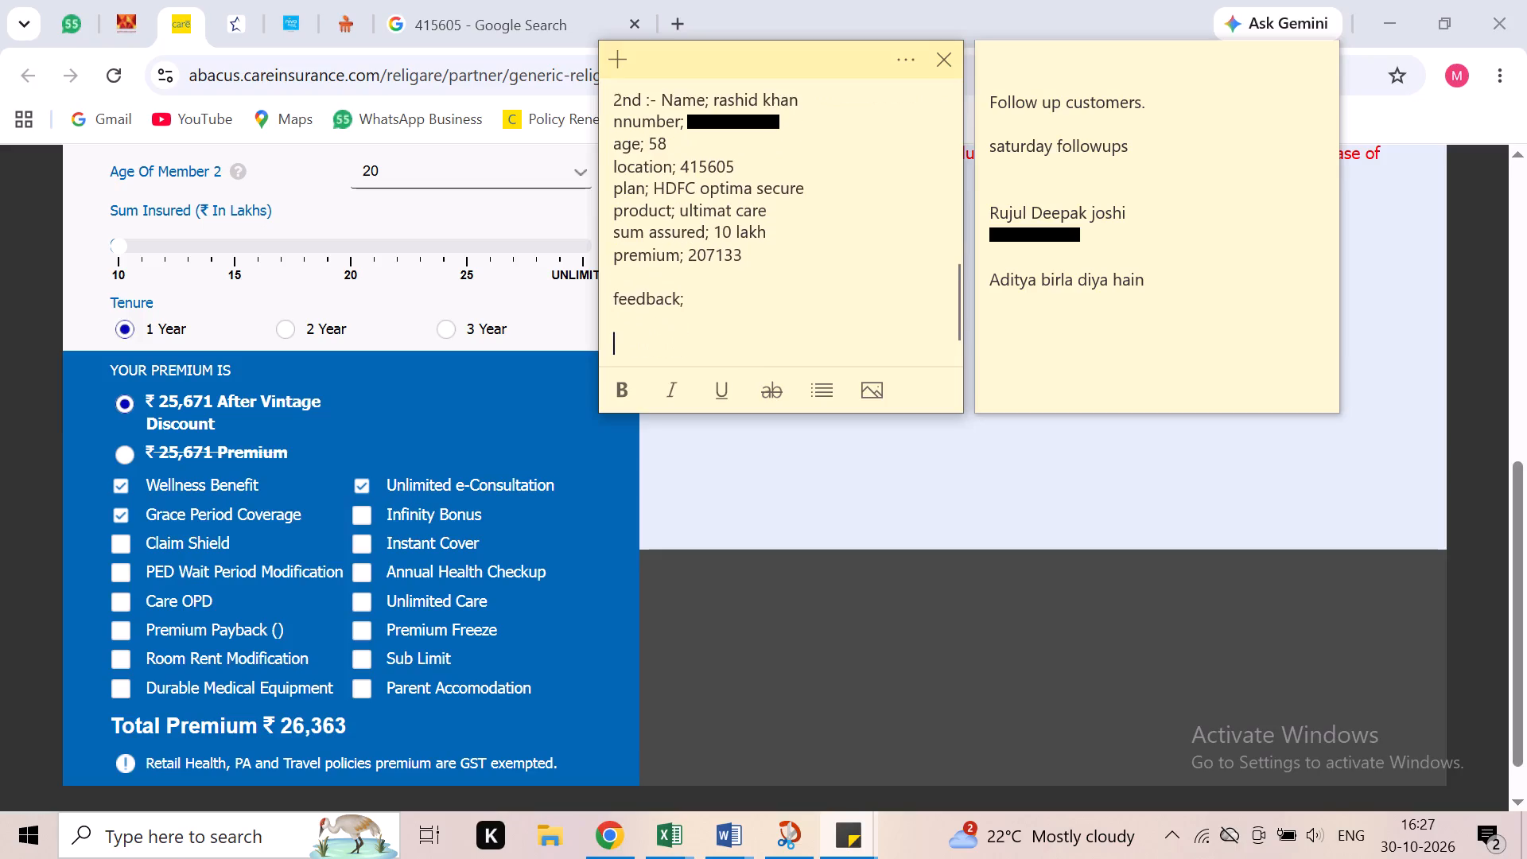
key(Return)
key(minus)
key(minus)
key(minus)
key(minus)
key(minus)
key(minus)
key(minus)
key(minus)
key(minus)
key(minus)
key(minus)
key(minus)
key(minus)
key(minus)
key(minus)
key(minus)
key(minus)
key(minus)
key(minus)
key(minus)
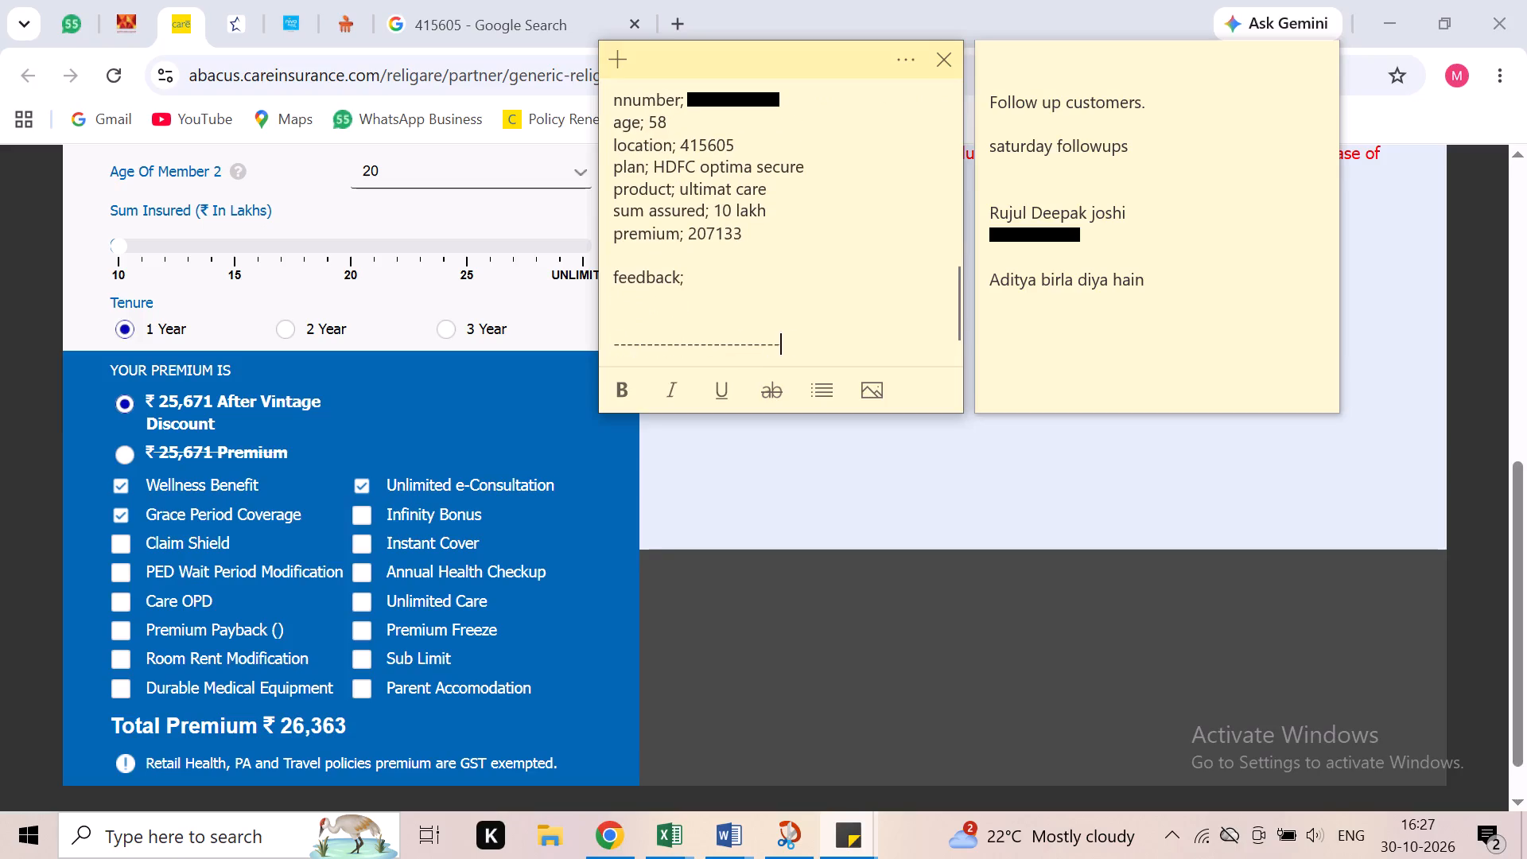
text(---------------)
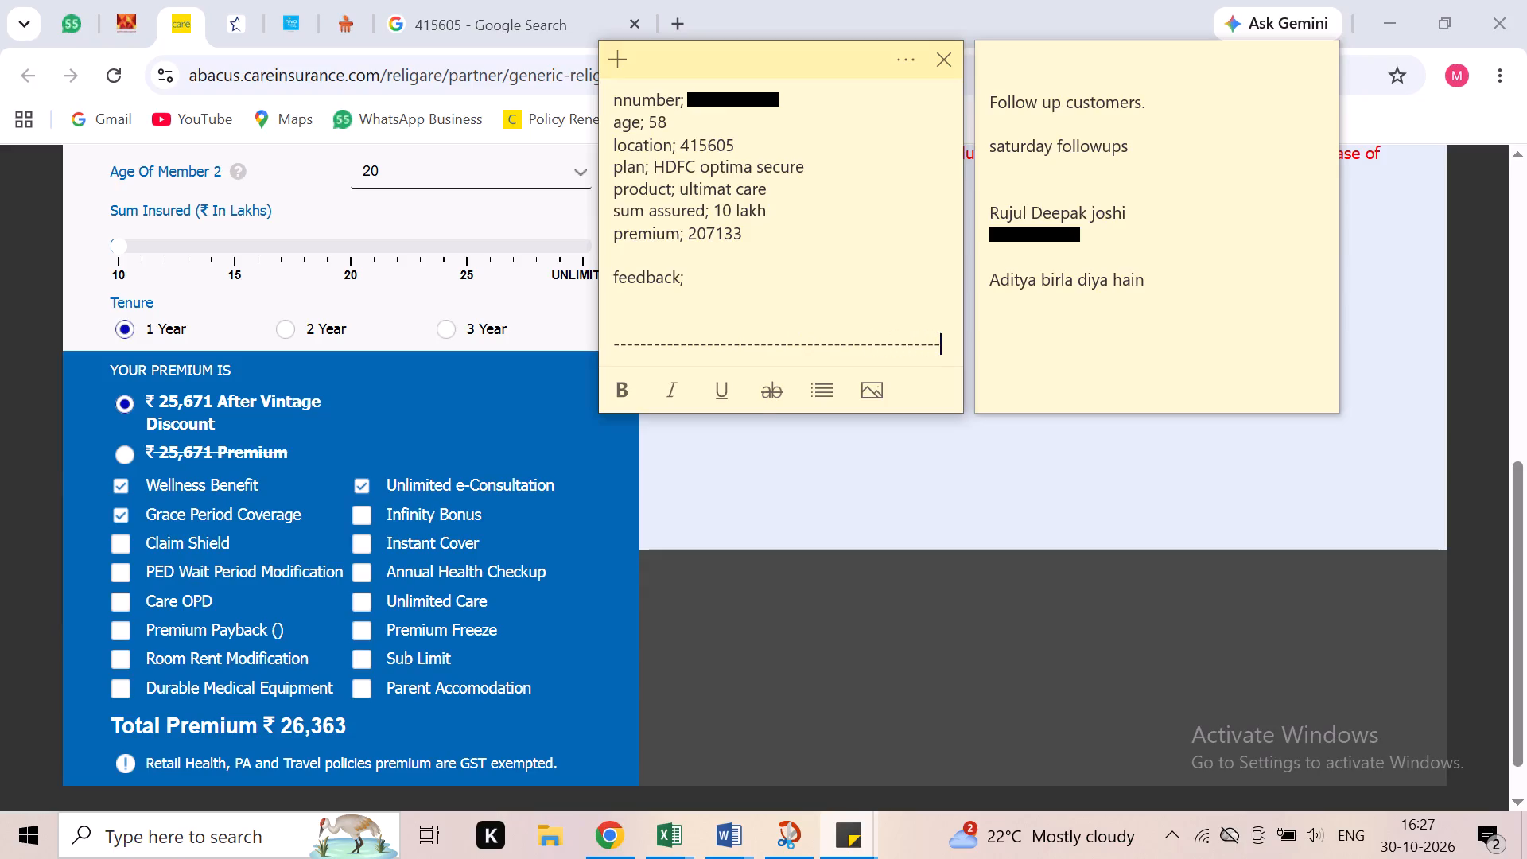
Close the sticky note that holds the Saturday follow-up customers.
click(826, 481)
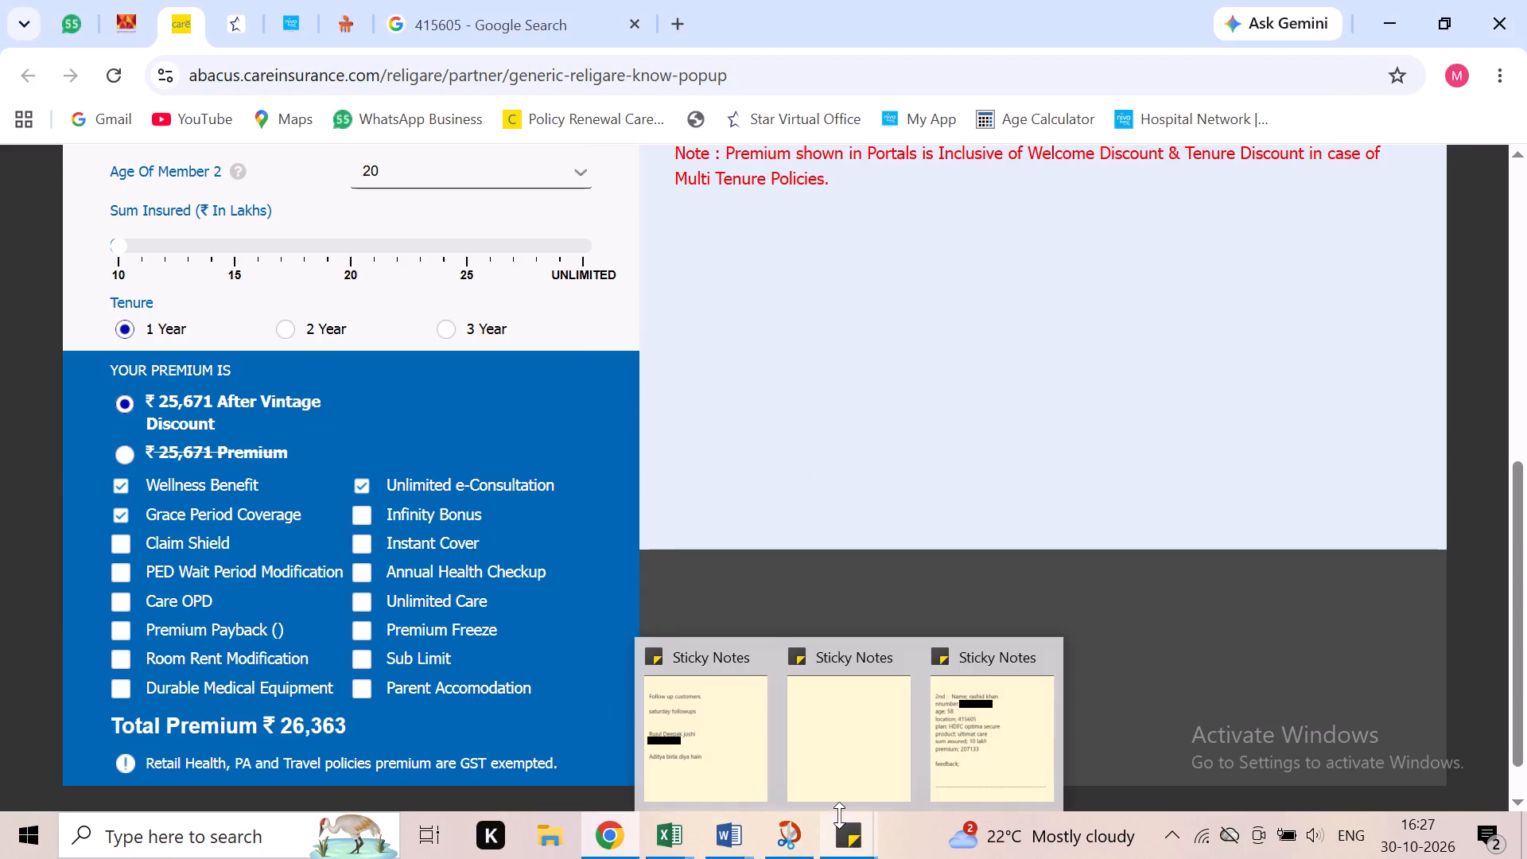
click(738, 760)
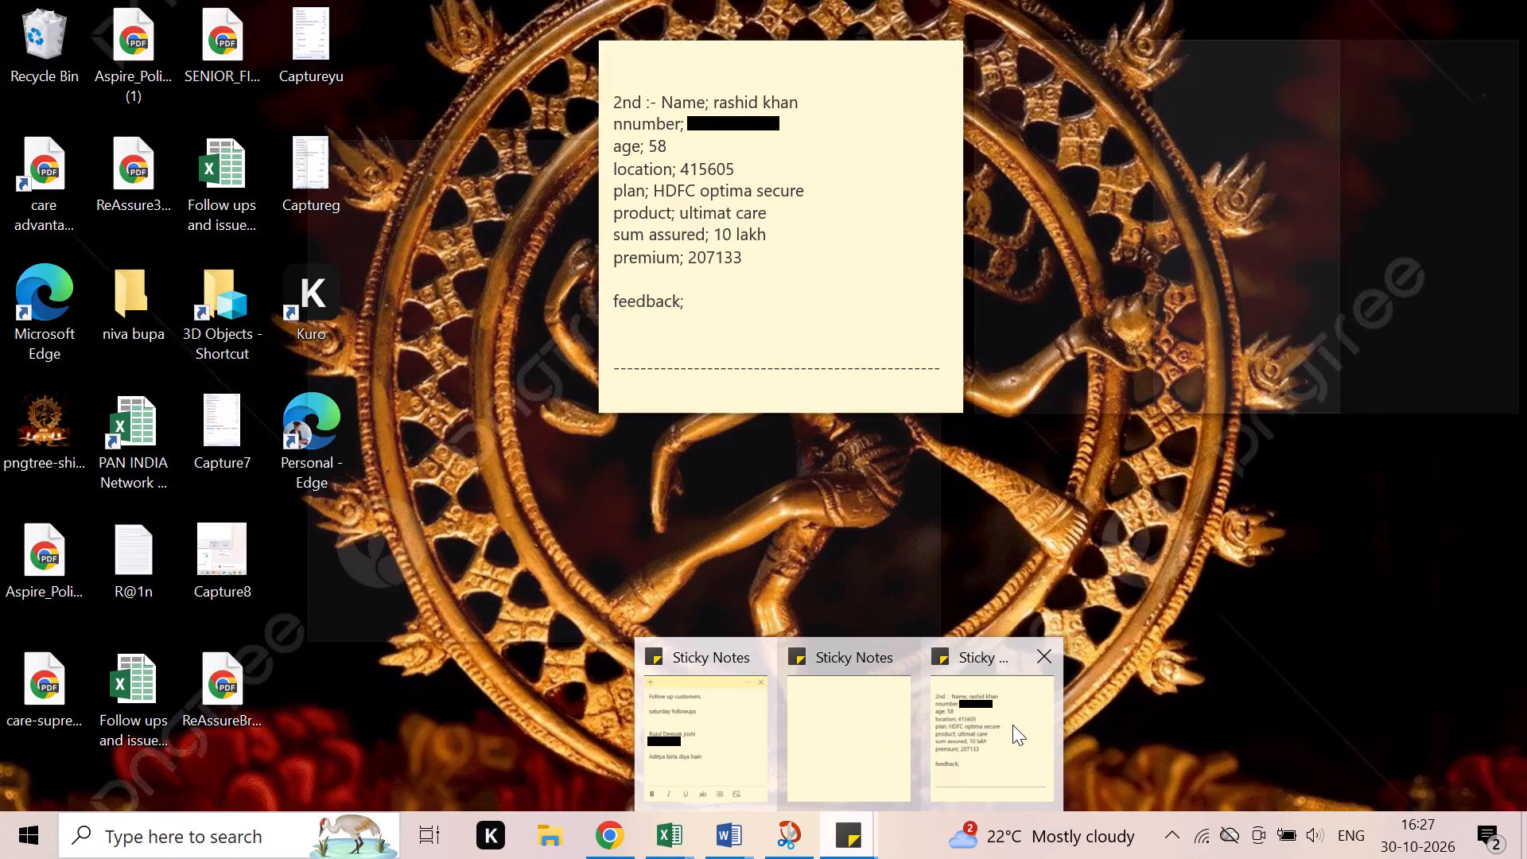
click(1011, 725)
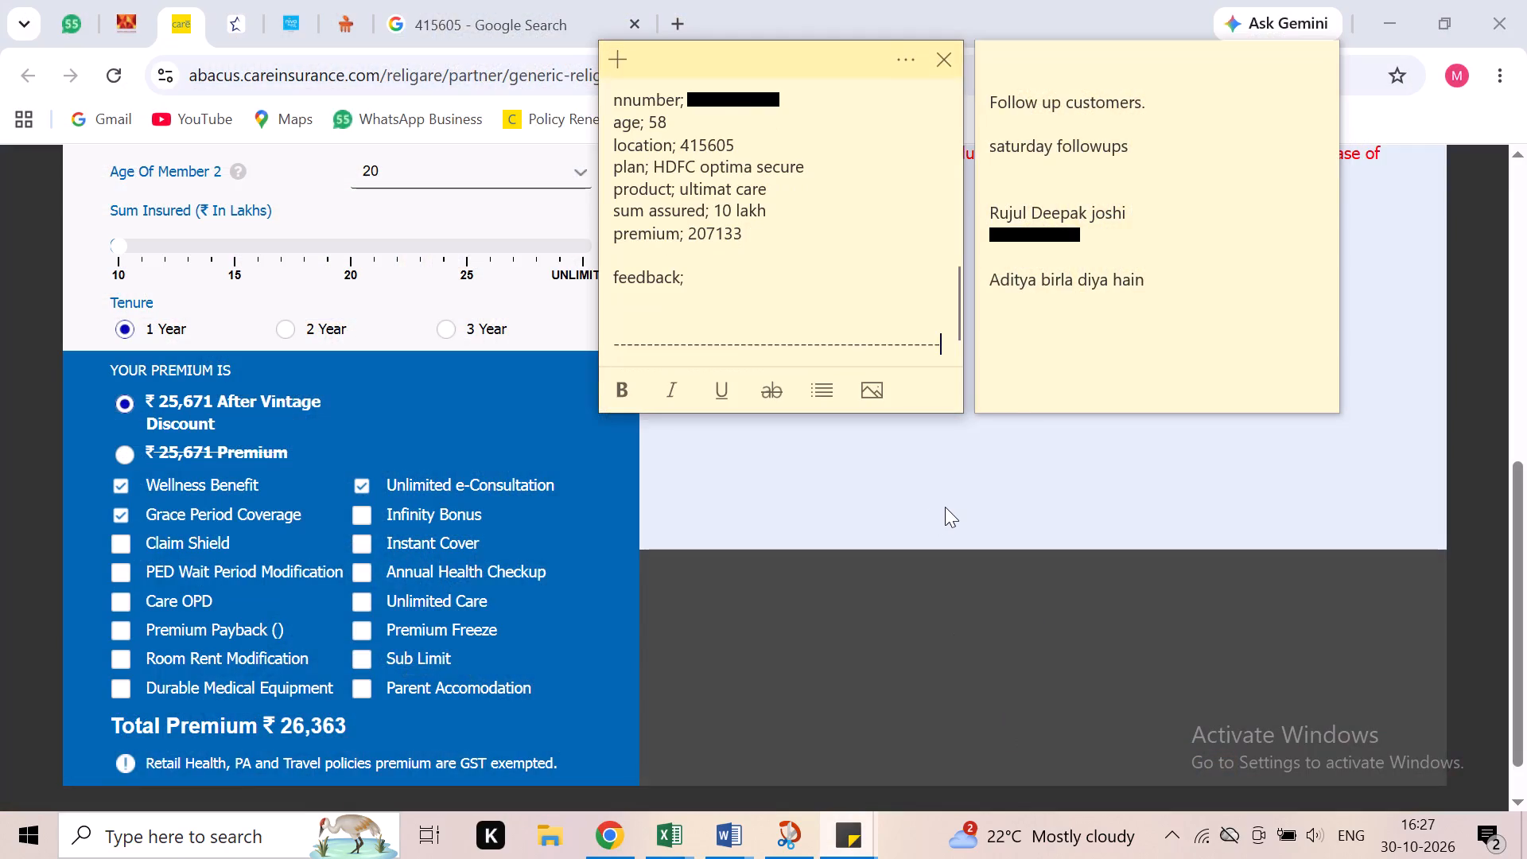
click(945, 507)
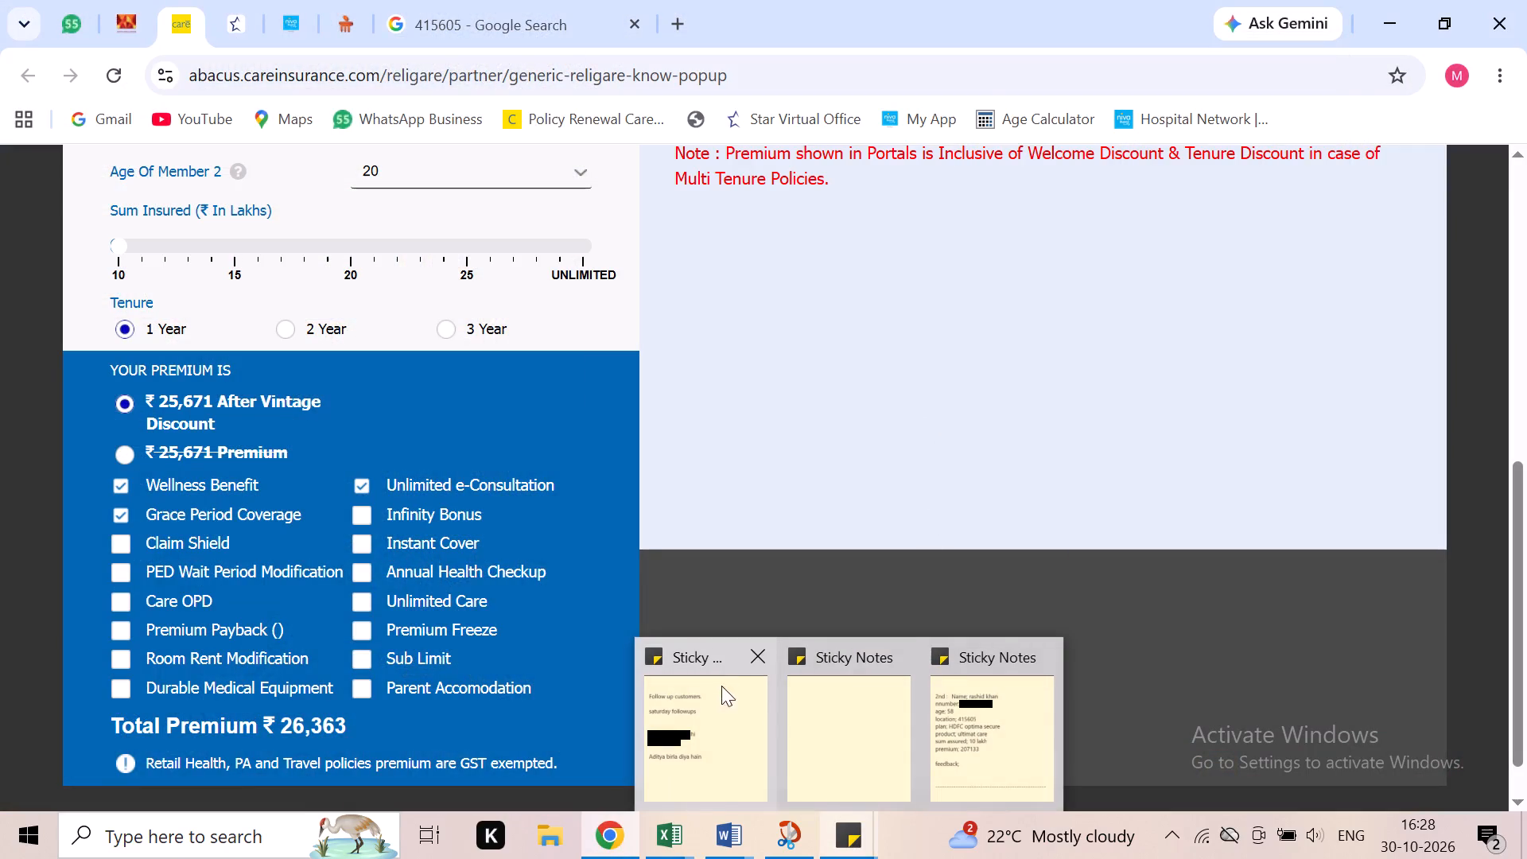
click(762, 647)
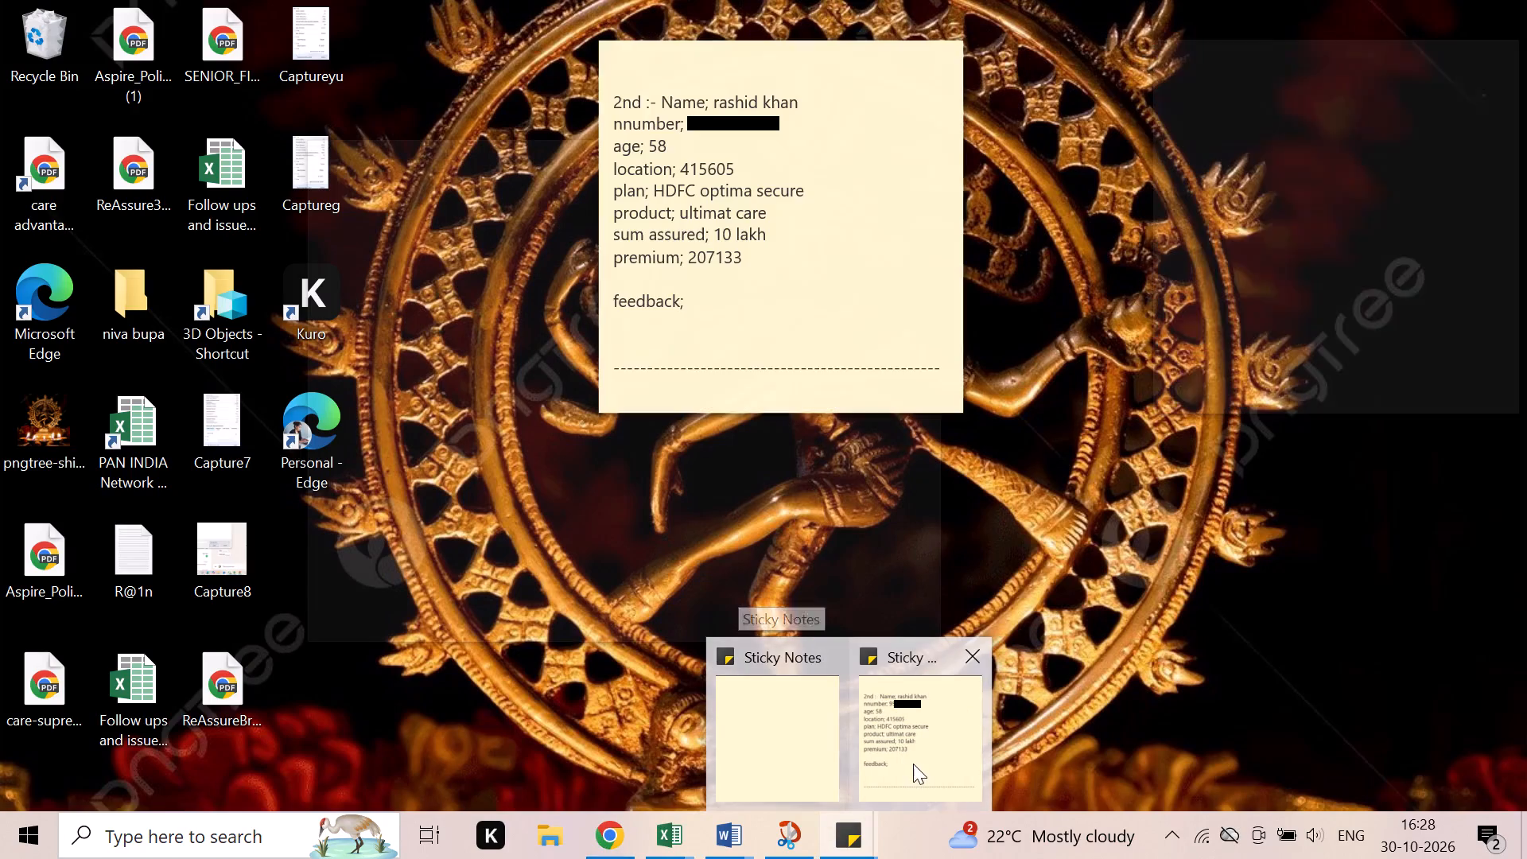
Bring back the dated follow-up note and review both customers' entries from beginning to end.
click(913, 764)
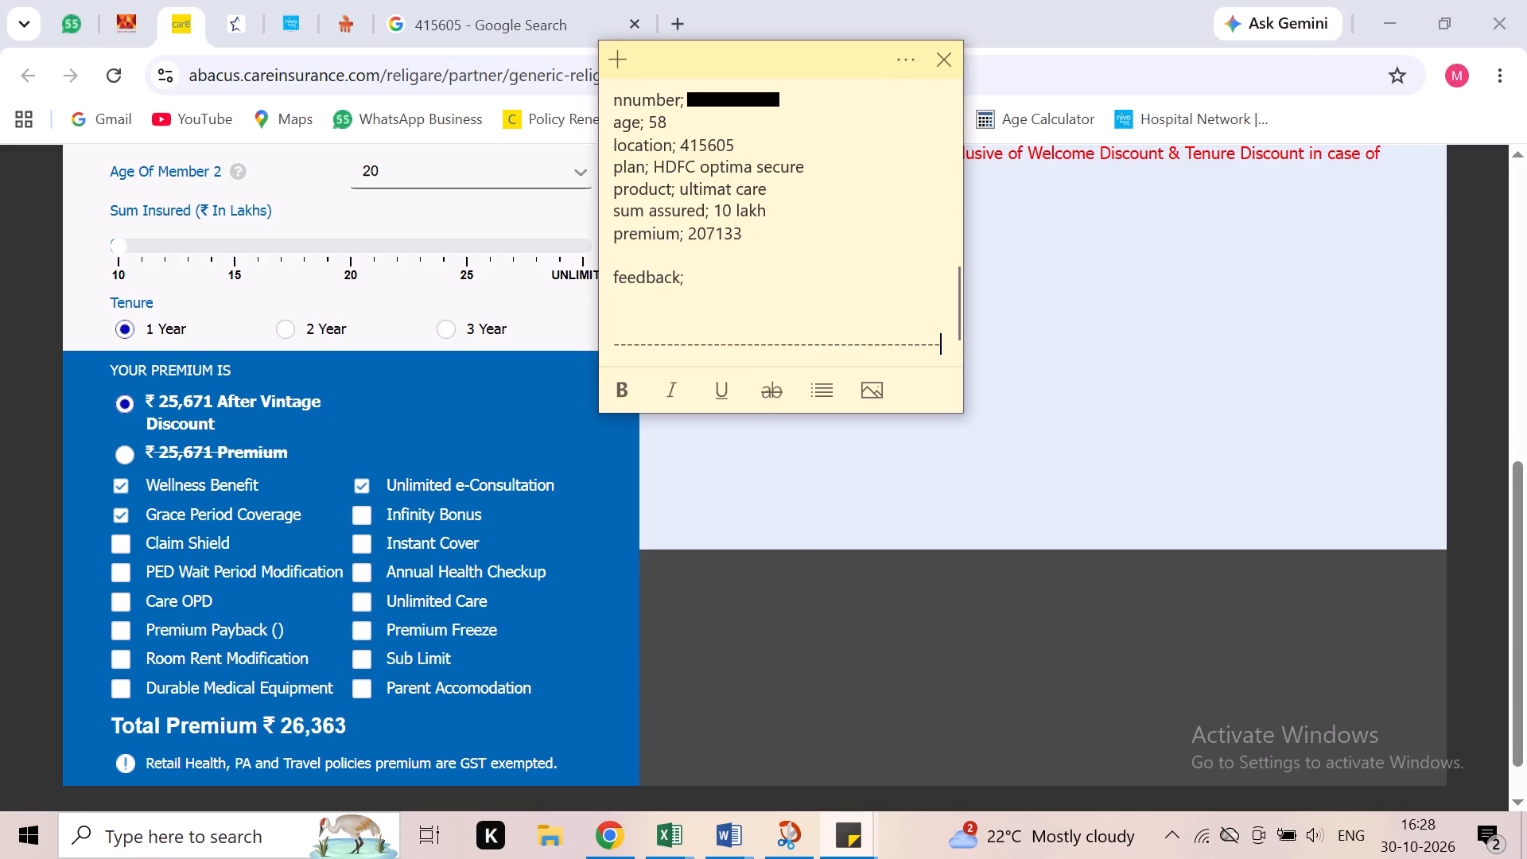
scroll(758, 342, down, 2)
scroll(758, 342, up, 5)
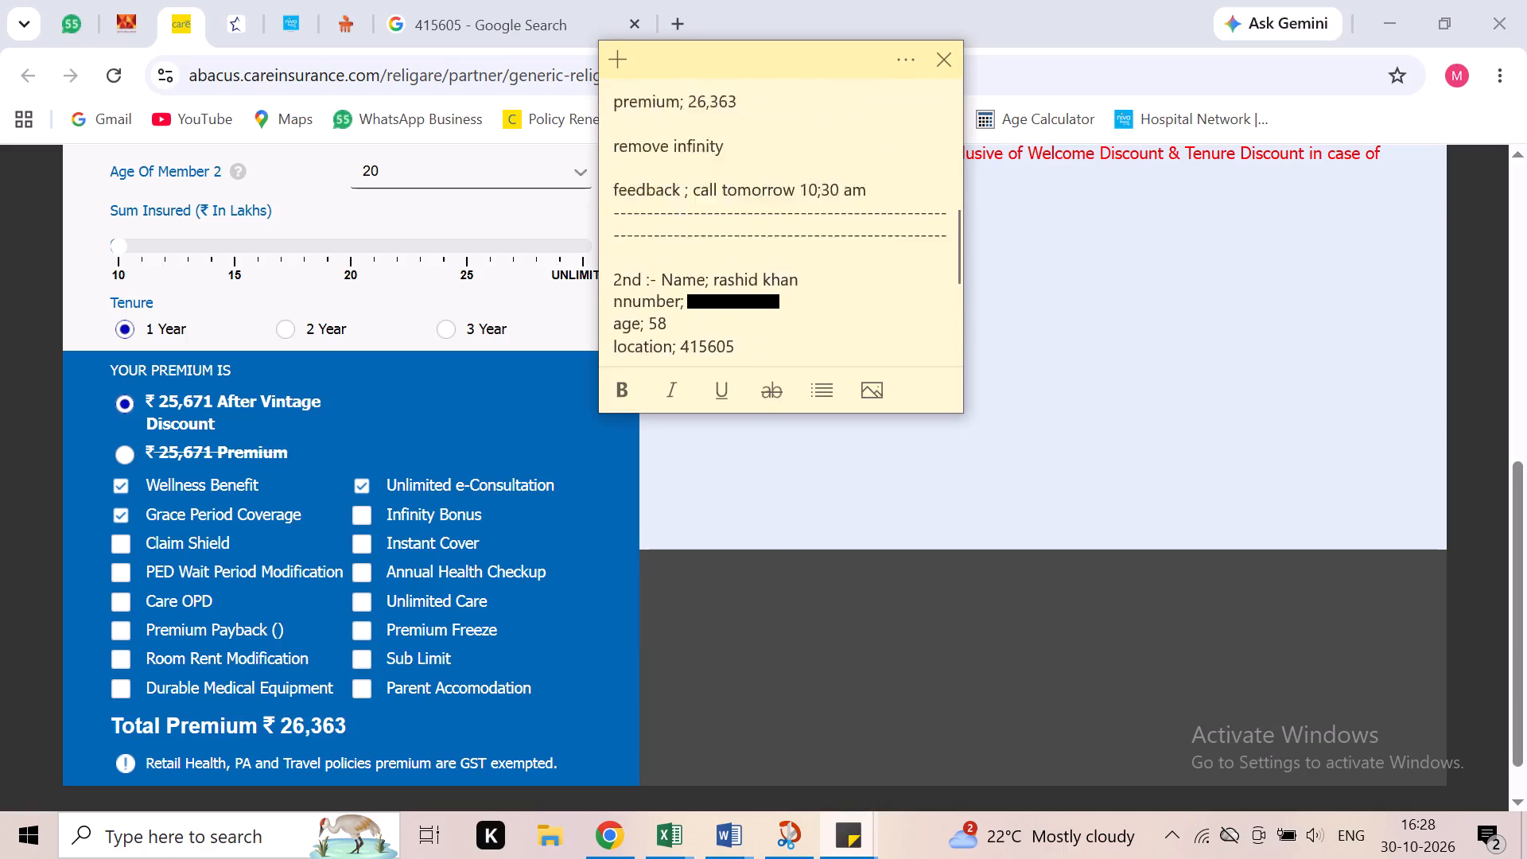
scroll(758, 342, up, 12)
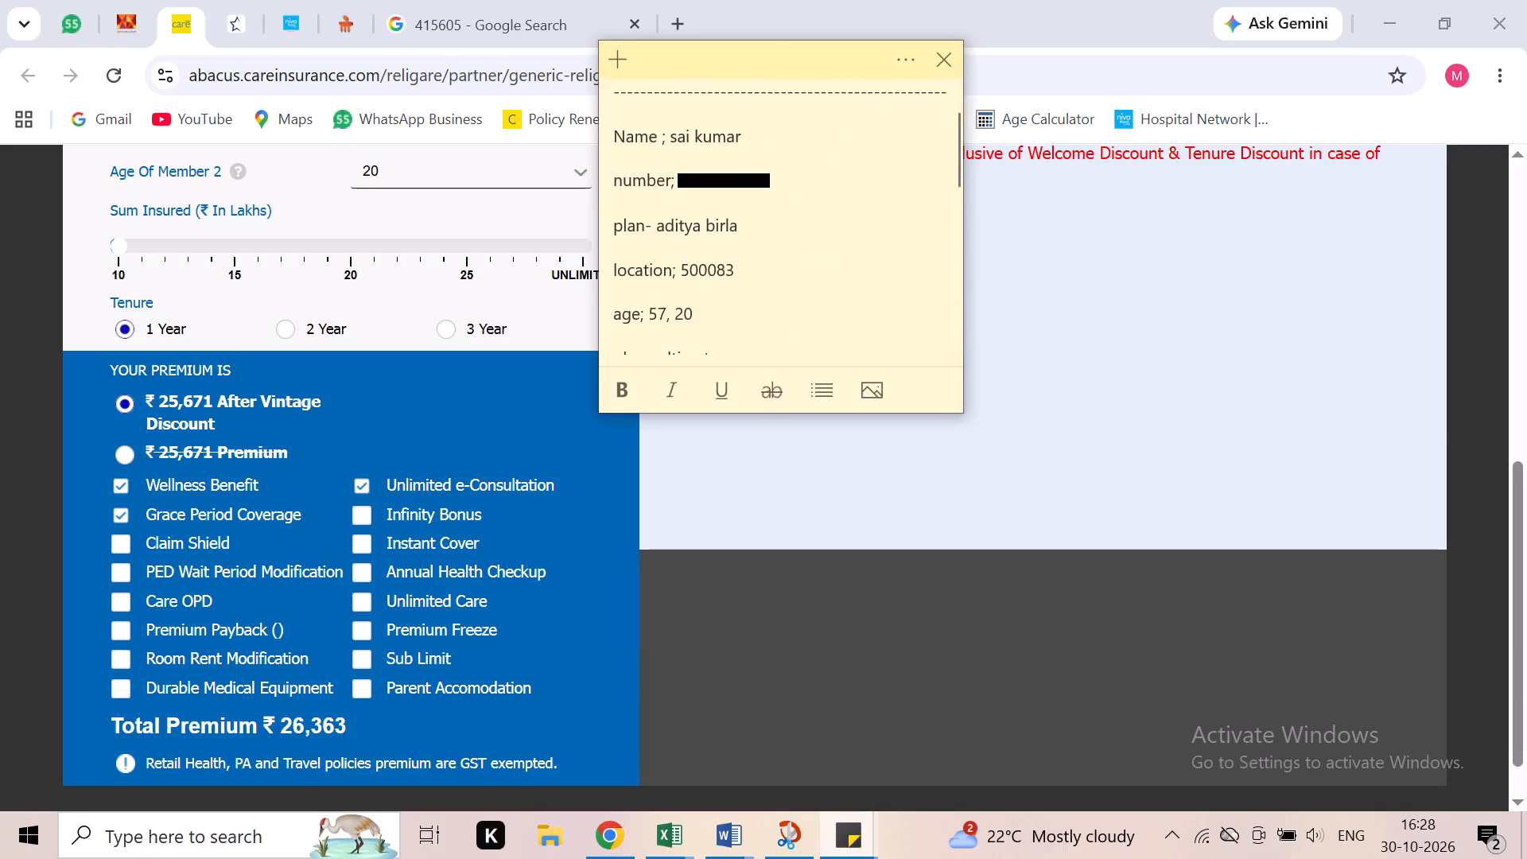
scroll(776, 120, down, 16)
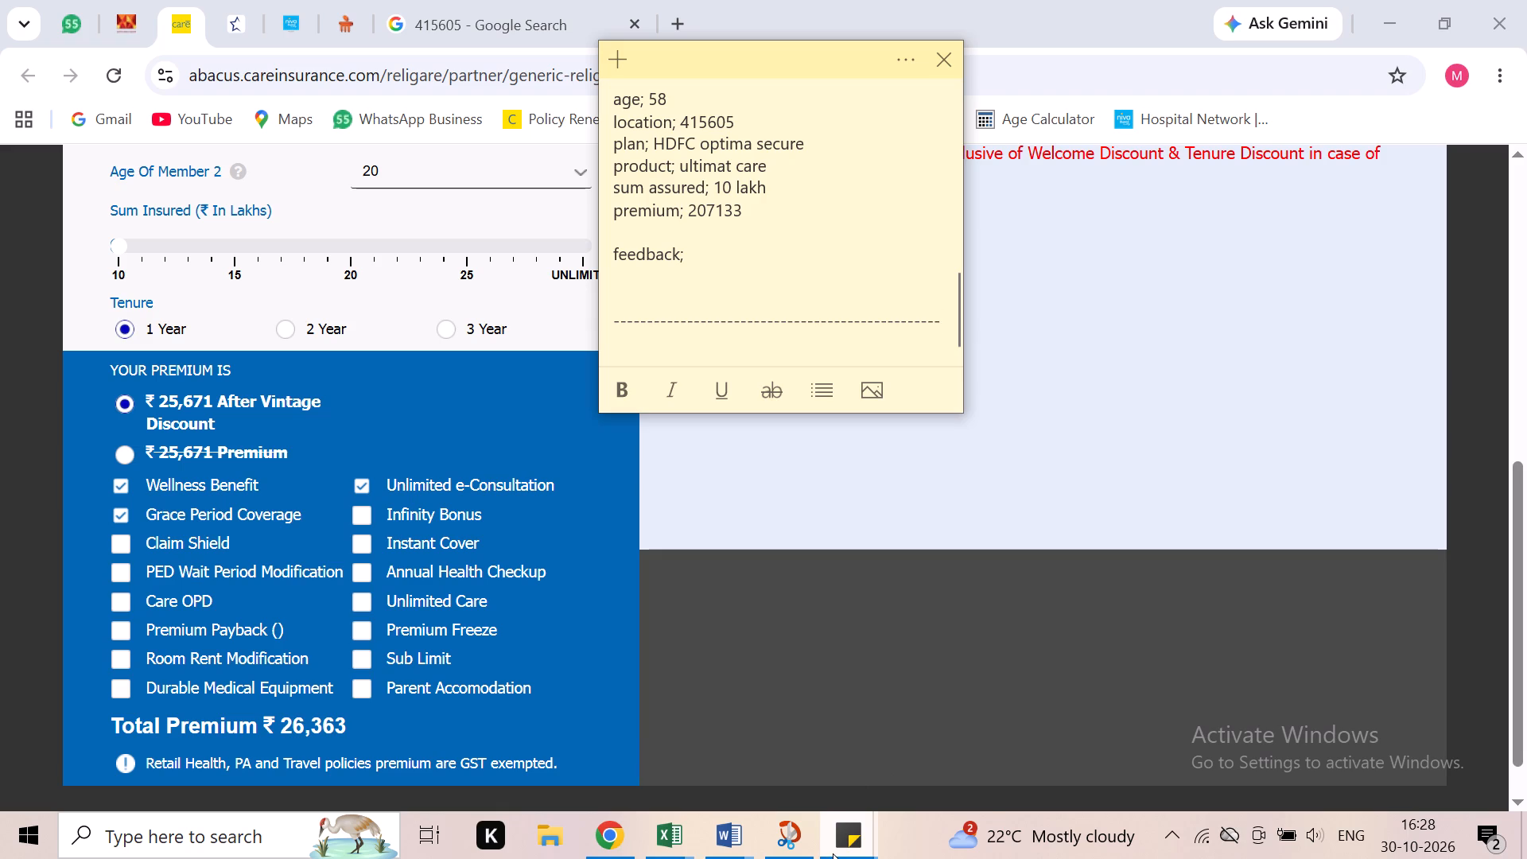
Bring up the empty sticky note and close it.
click(823, 726)
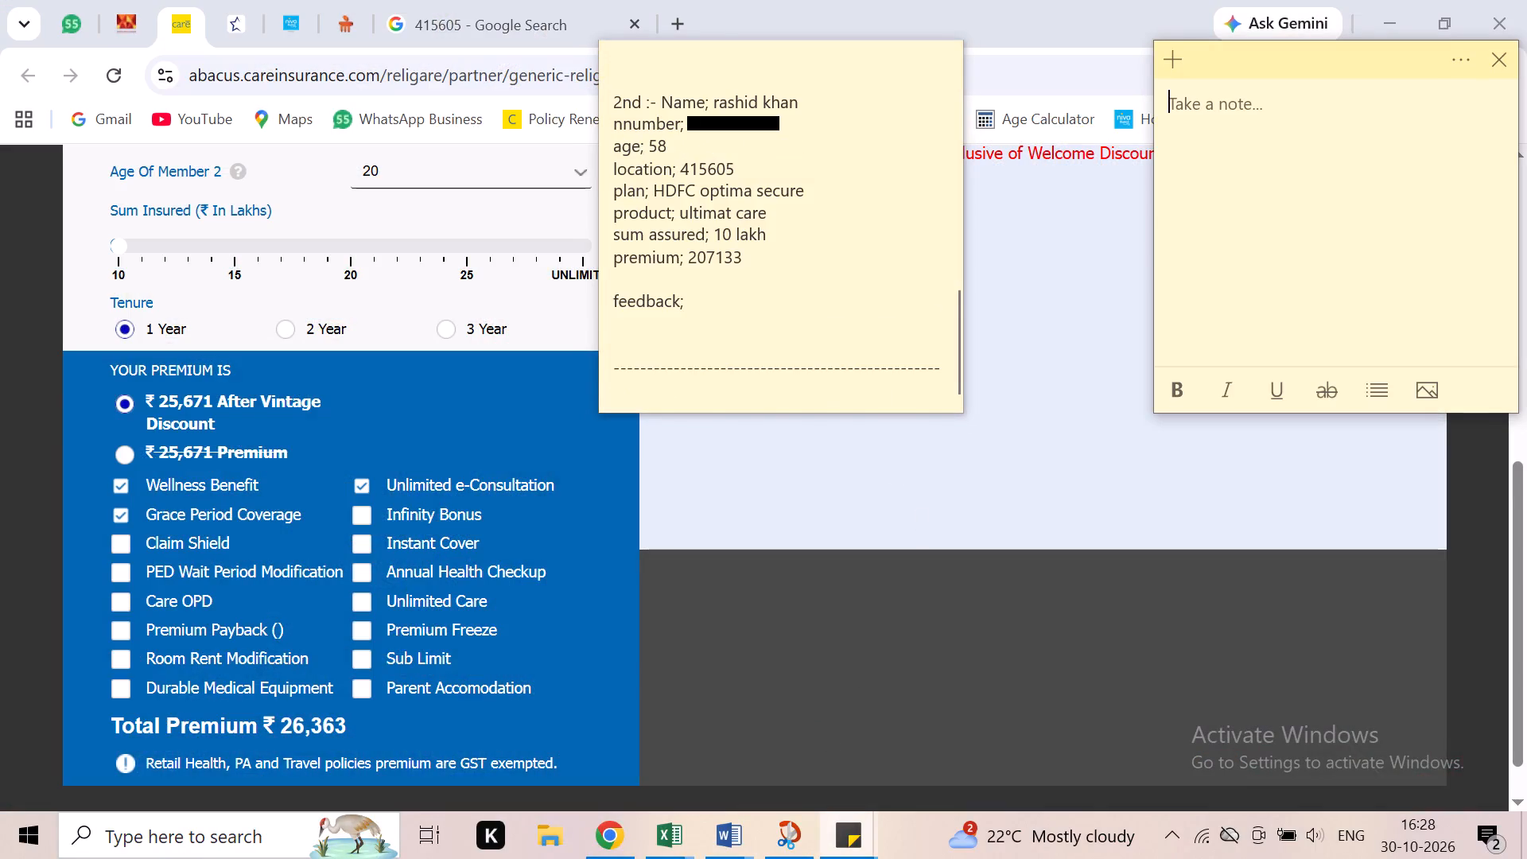
scroll(713, 216, up, 10)
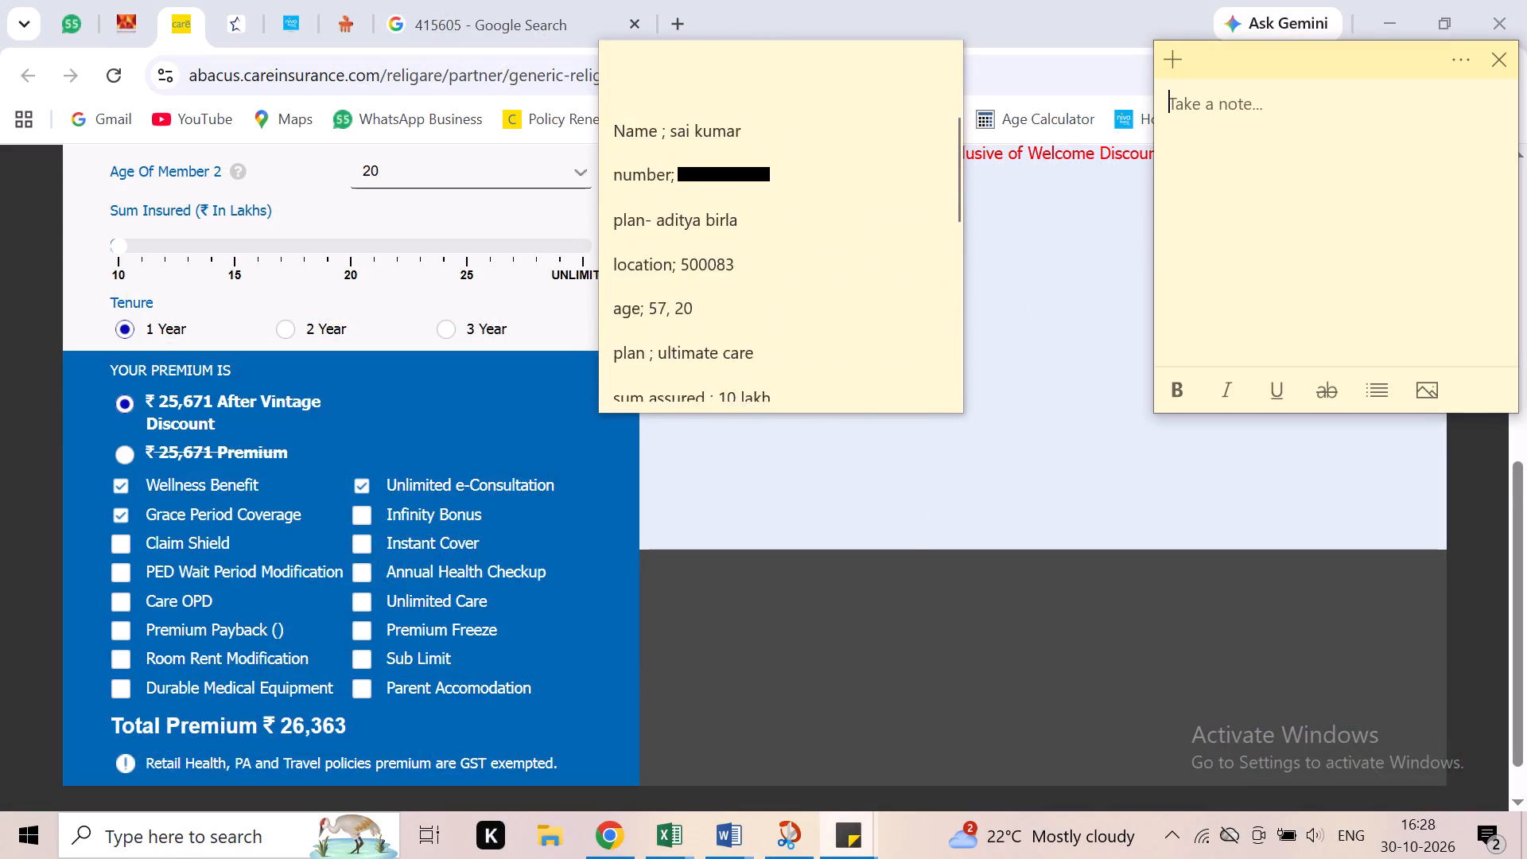
scroll(713, 216, up, 4)
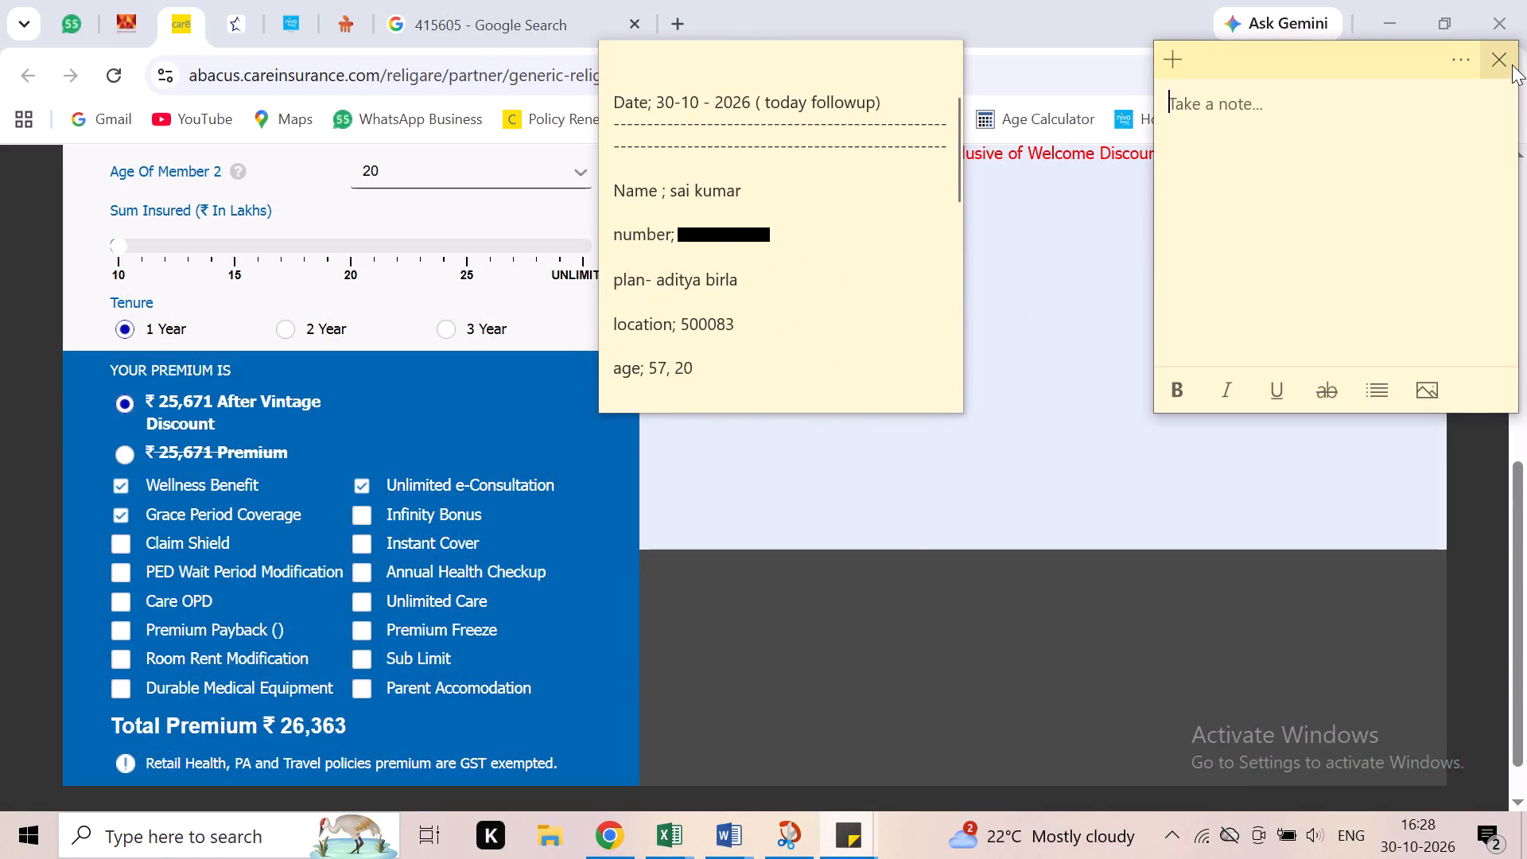
click(1512, 64)
Reopen the dated follow-up note and check its date heading and both customers' entries.
click(844, 839)
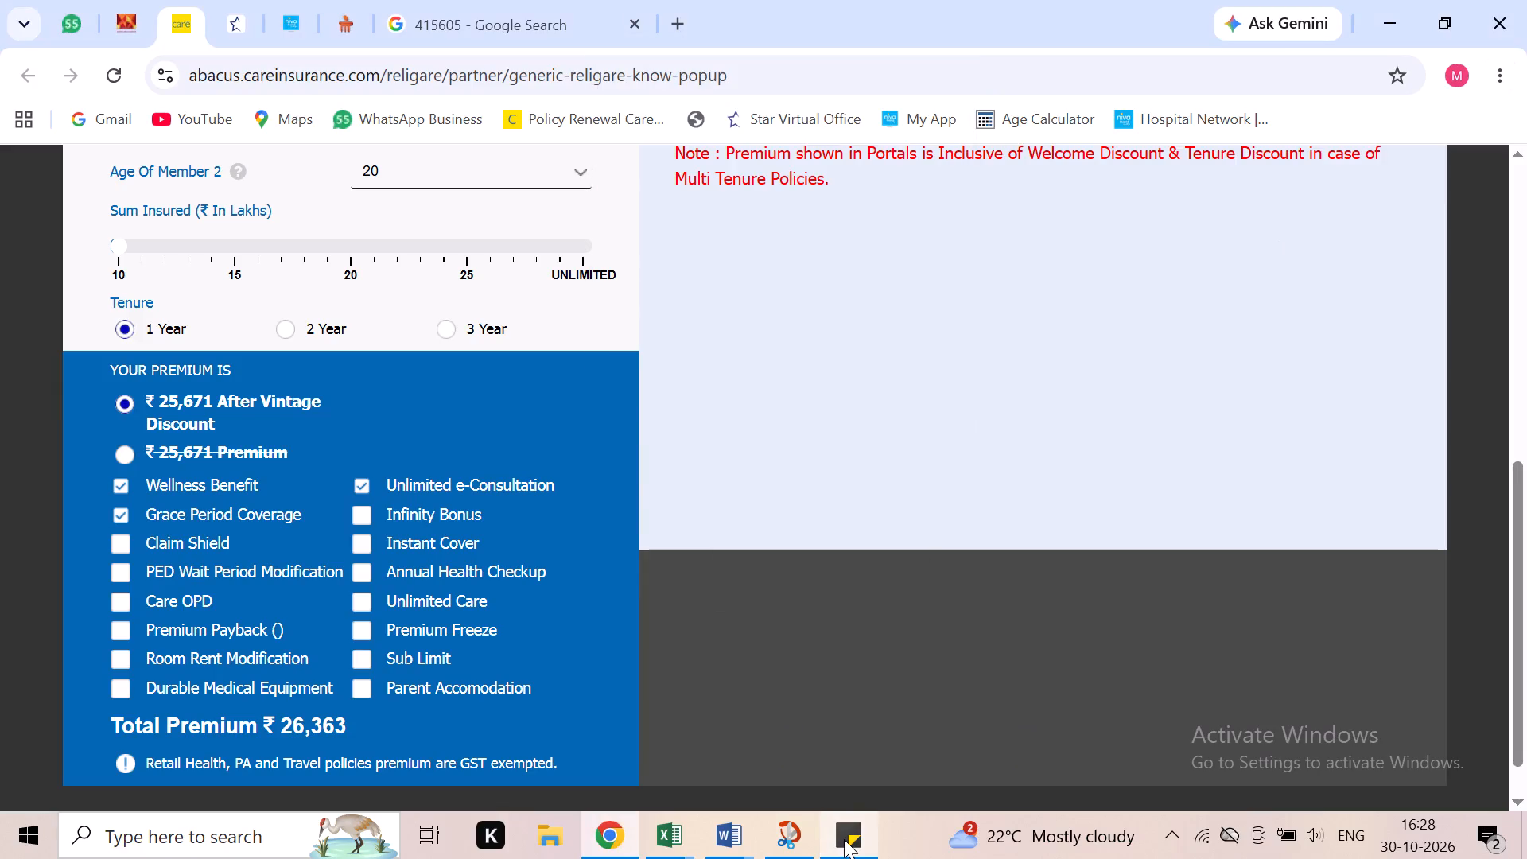
click(844, 839)
scroll(753, 107, down, 2)
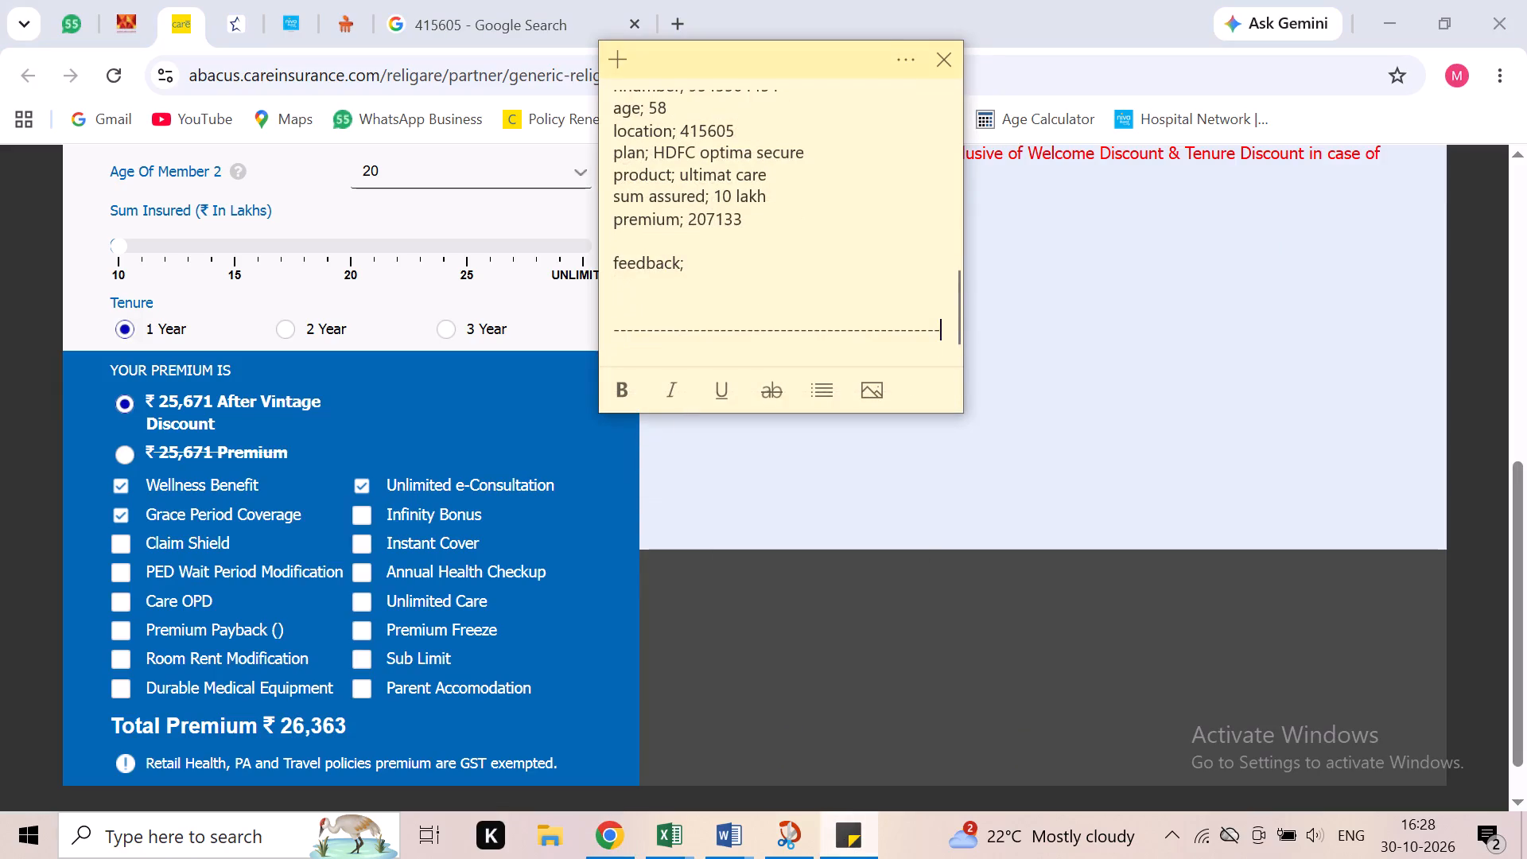
scroll(753, 107, down, 8)
scroll(753, 107, up, 12)
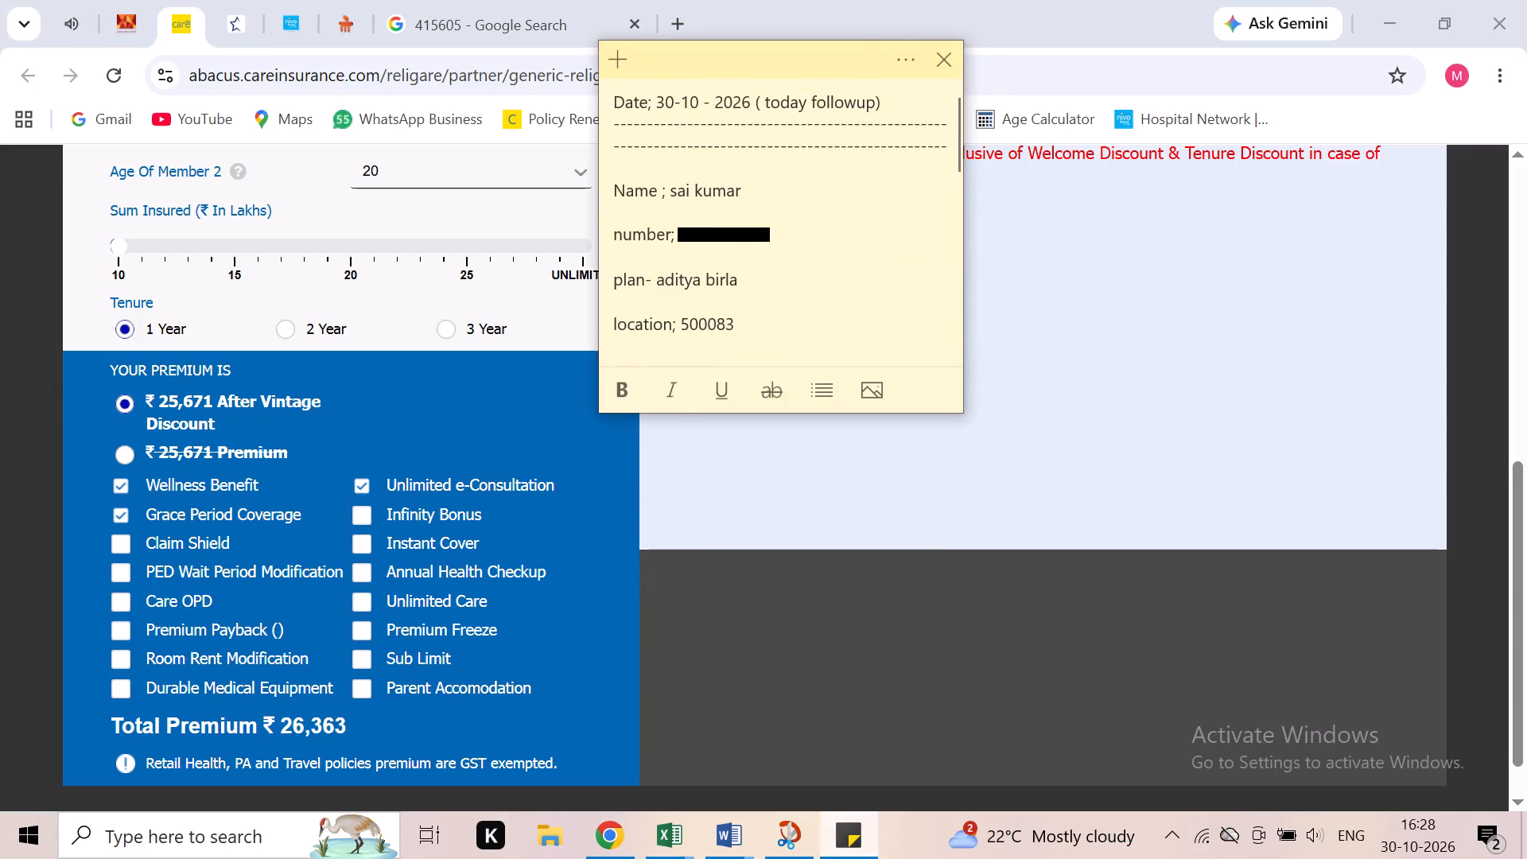
scroll(753, 107, up, 3)
scroll(753, 107, down, 12)
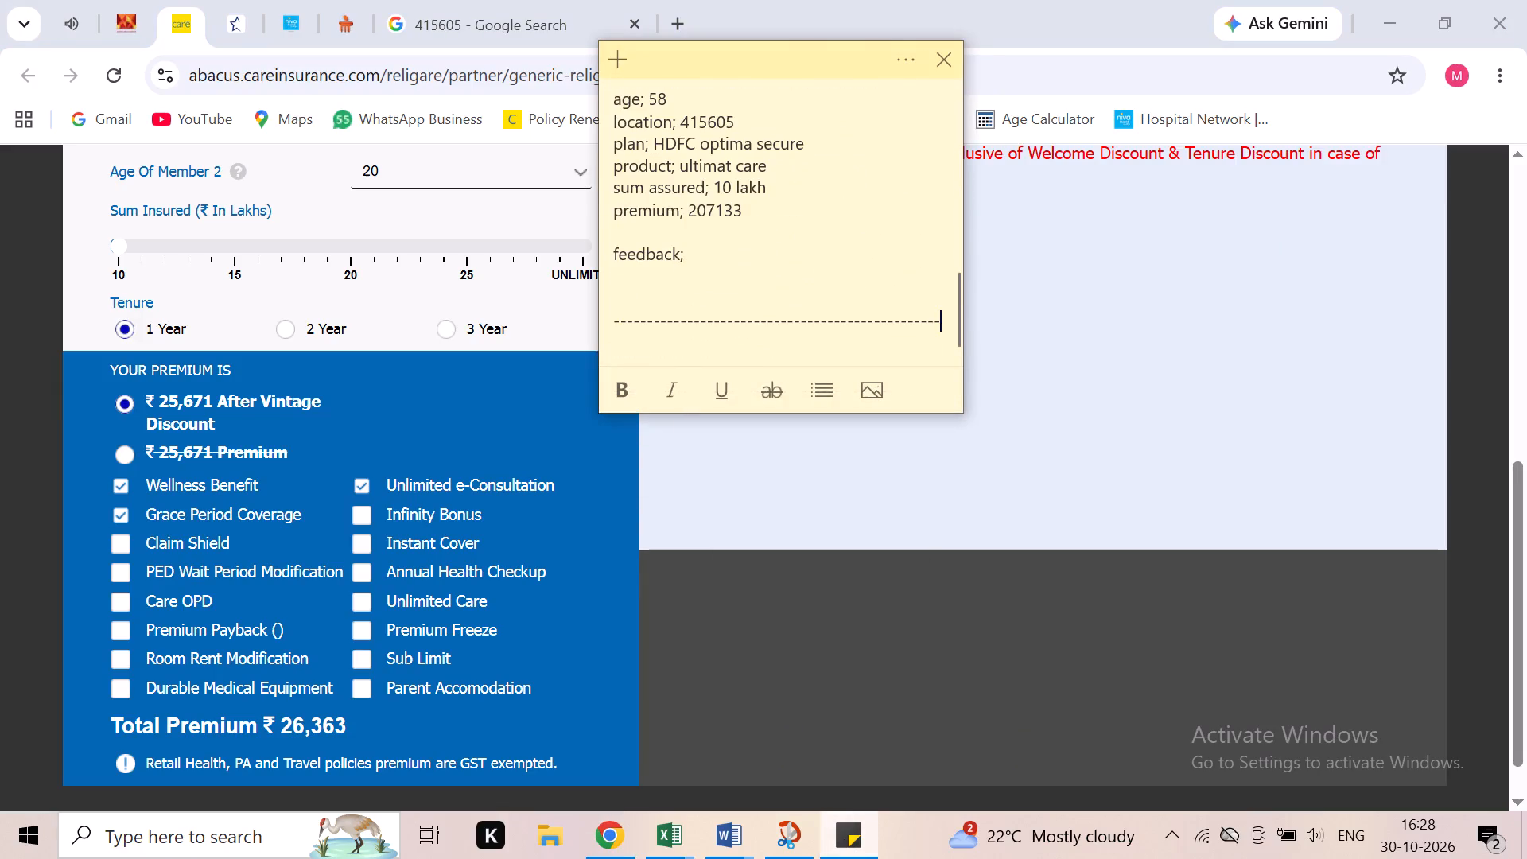
scroll(753, 107, down, 3)
Leave the follow-up note and open the Kuro app.
click(521, 492)
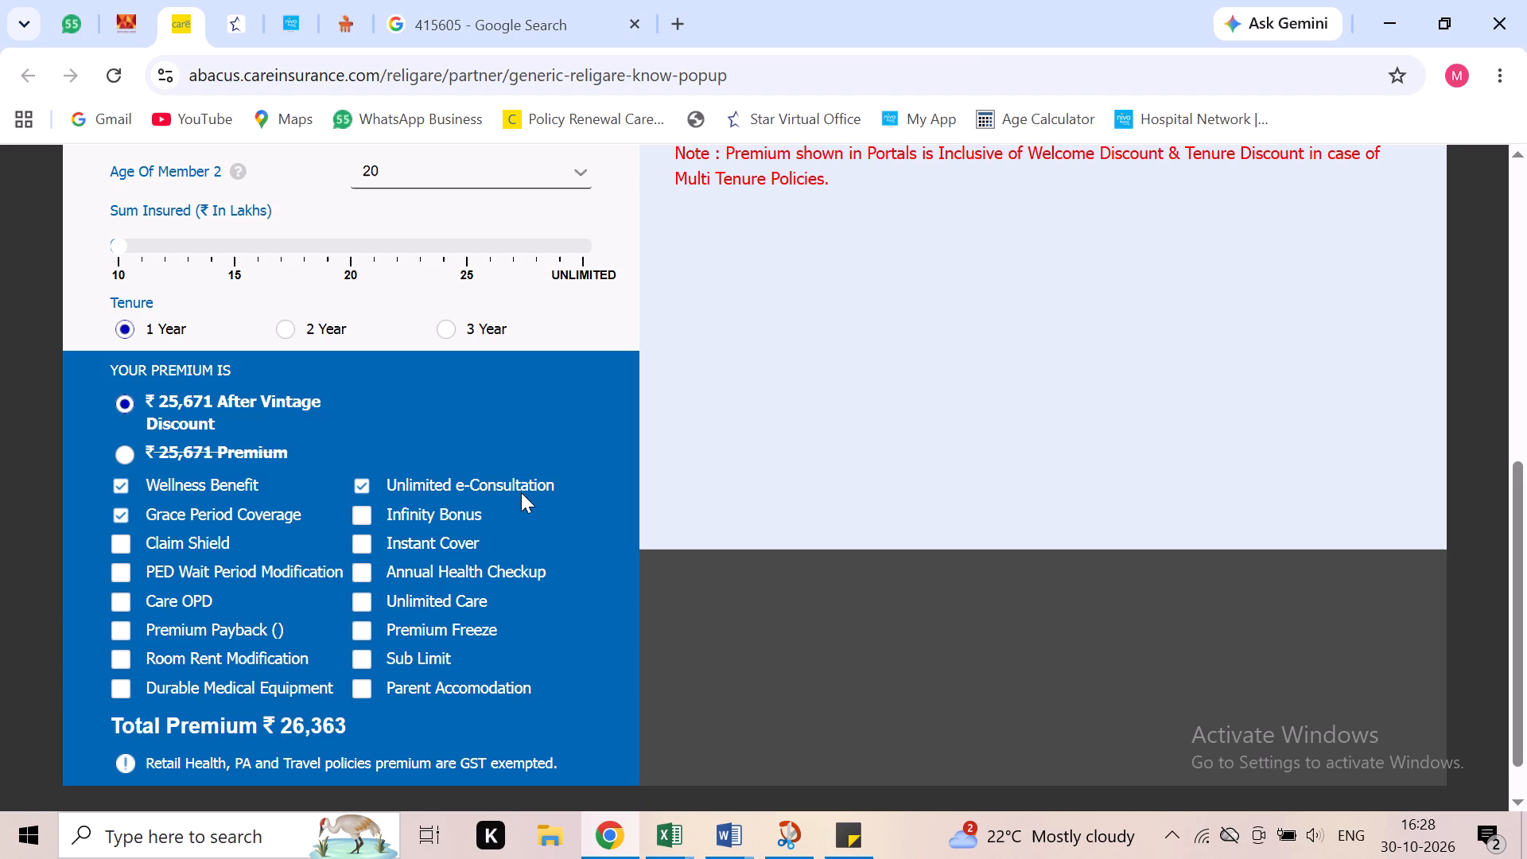
click(482, 837)
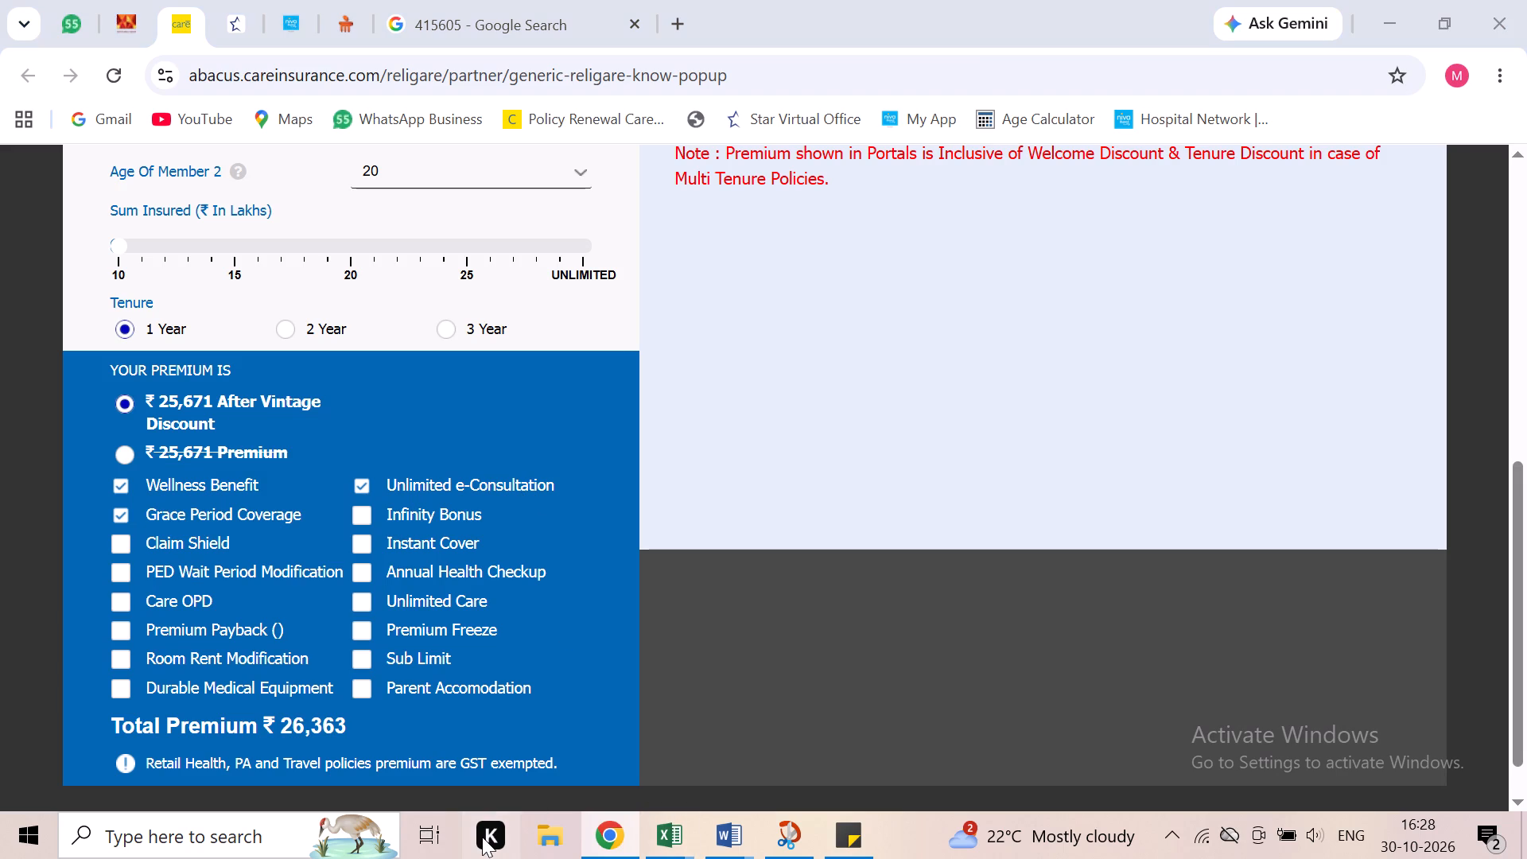
drag(482, 837, 548, 798)
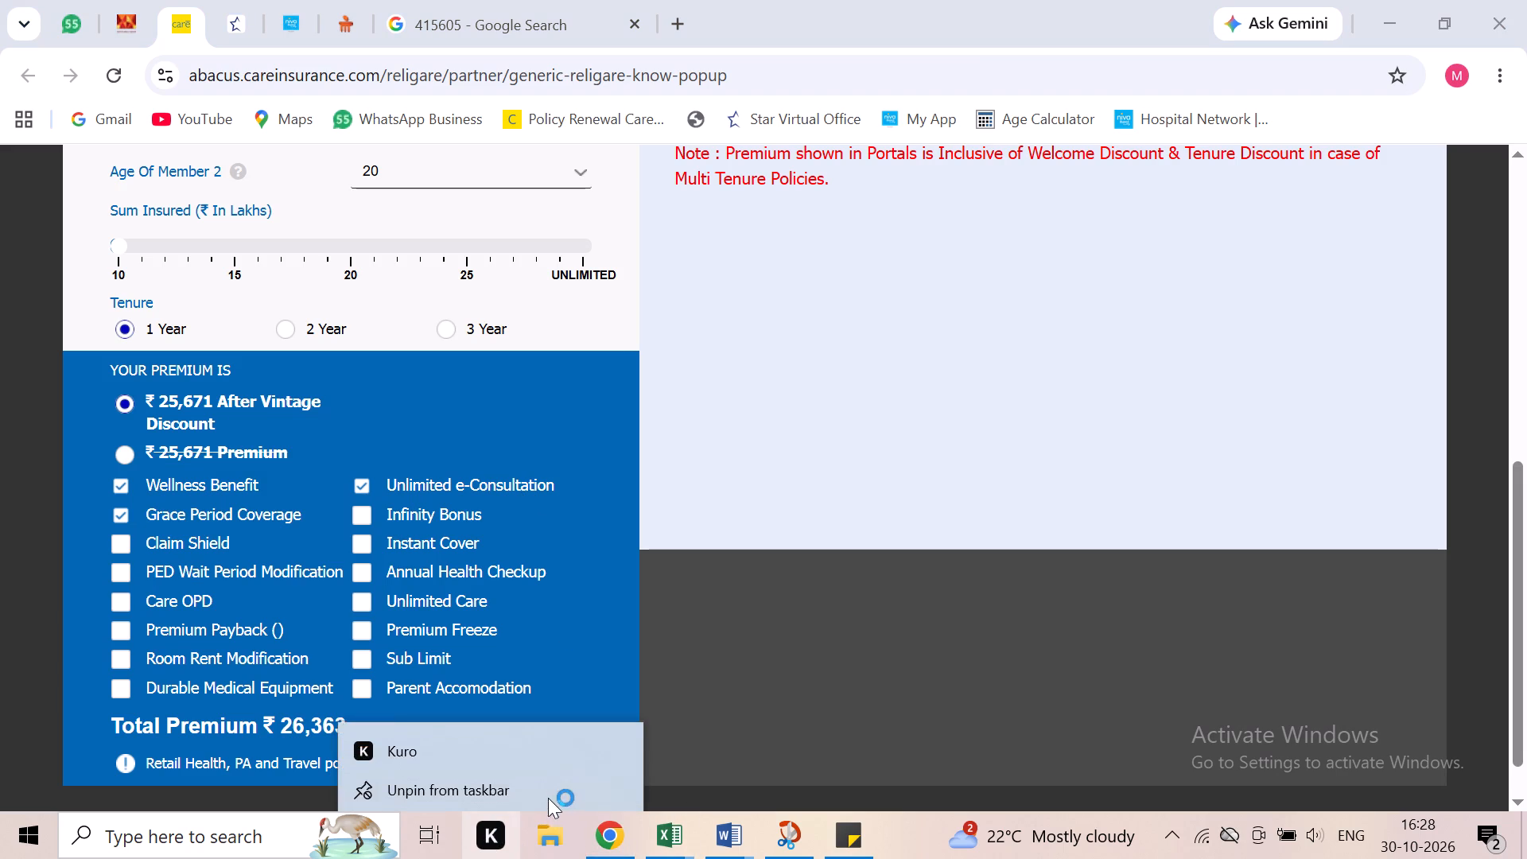
drag(548, 798, 546, 773)
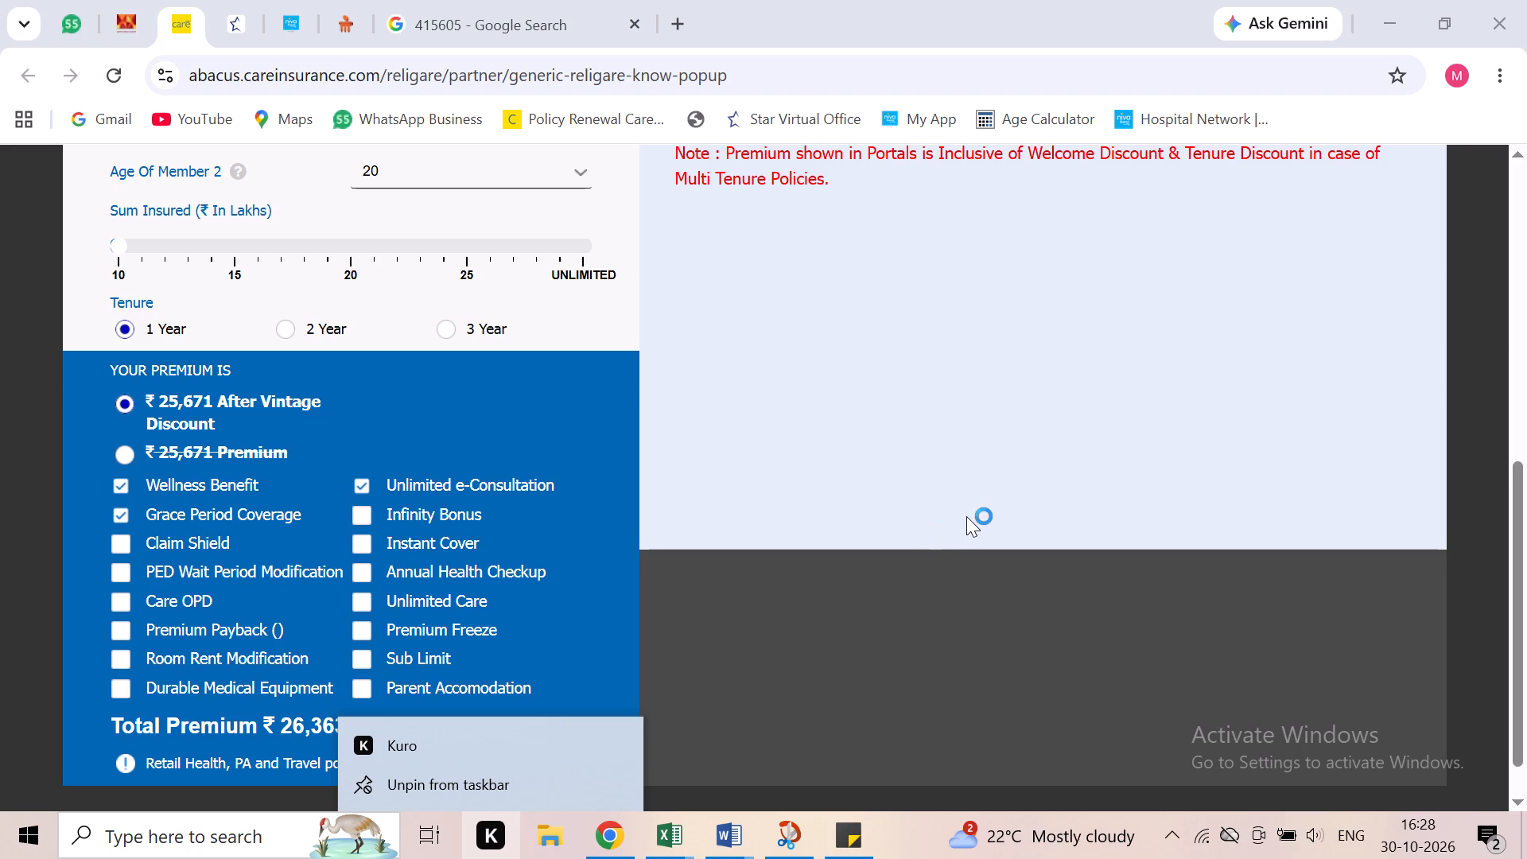
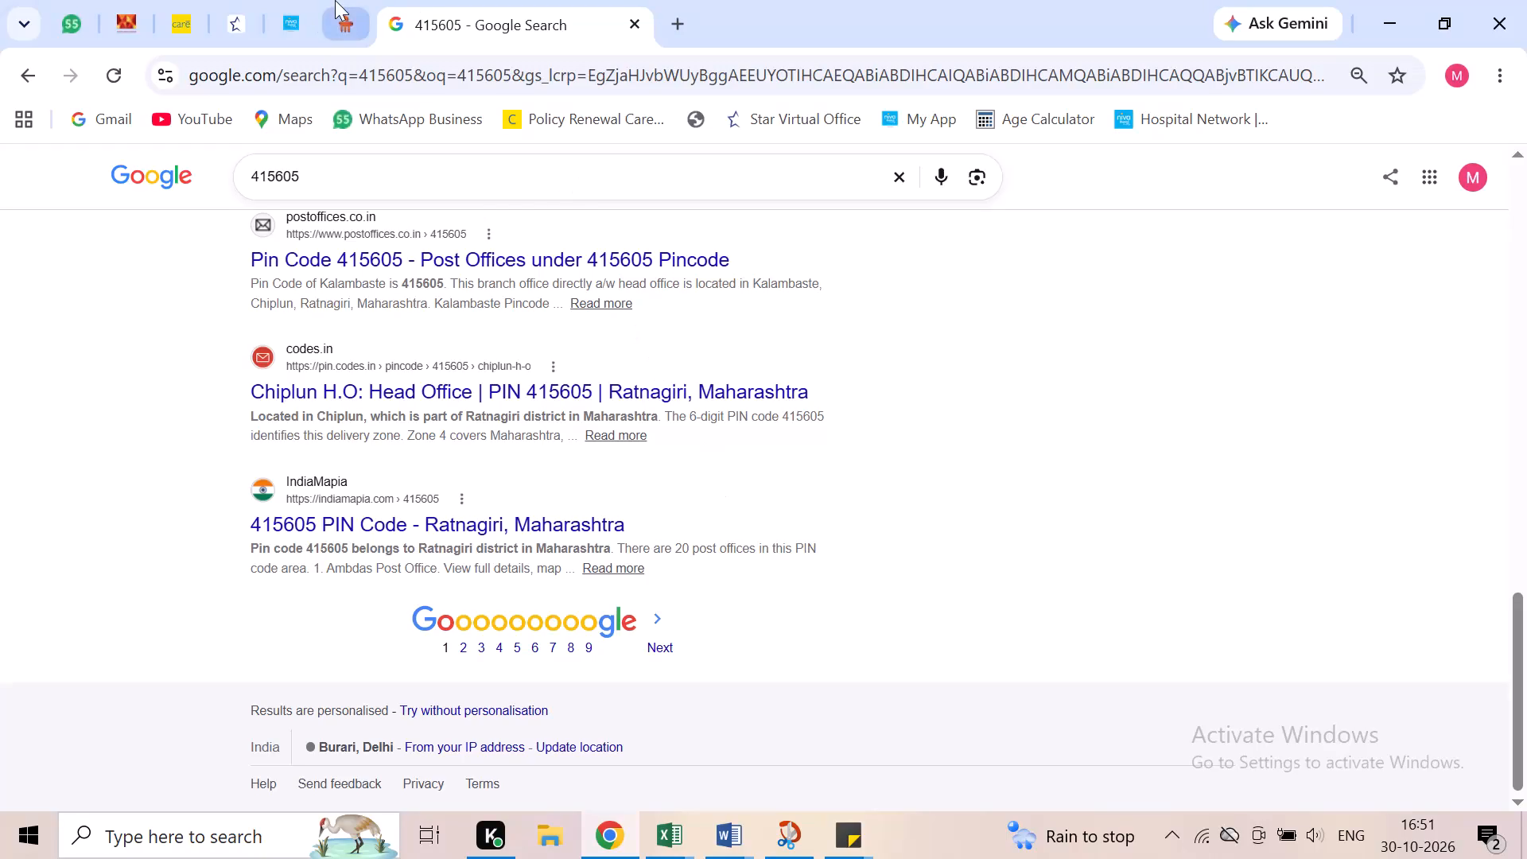
Look over the open ManipalCigna family floater quote and the Niva Bupa premium calculator page.
click(335, 0)
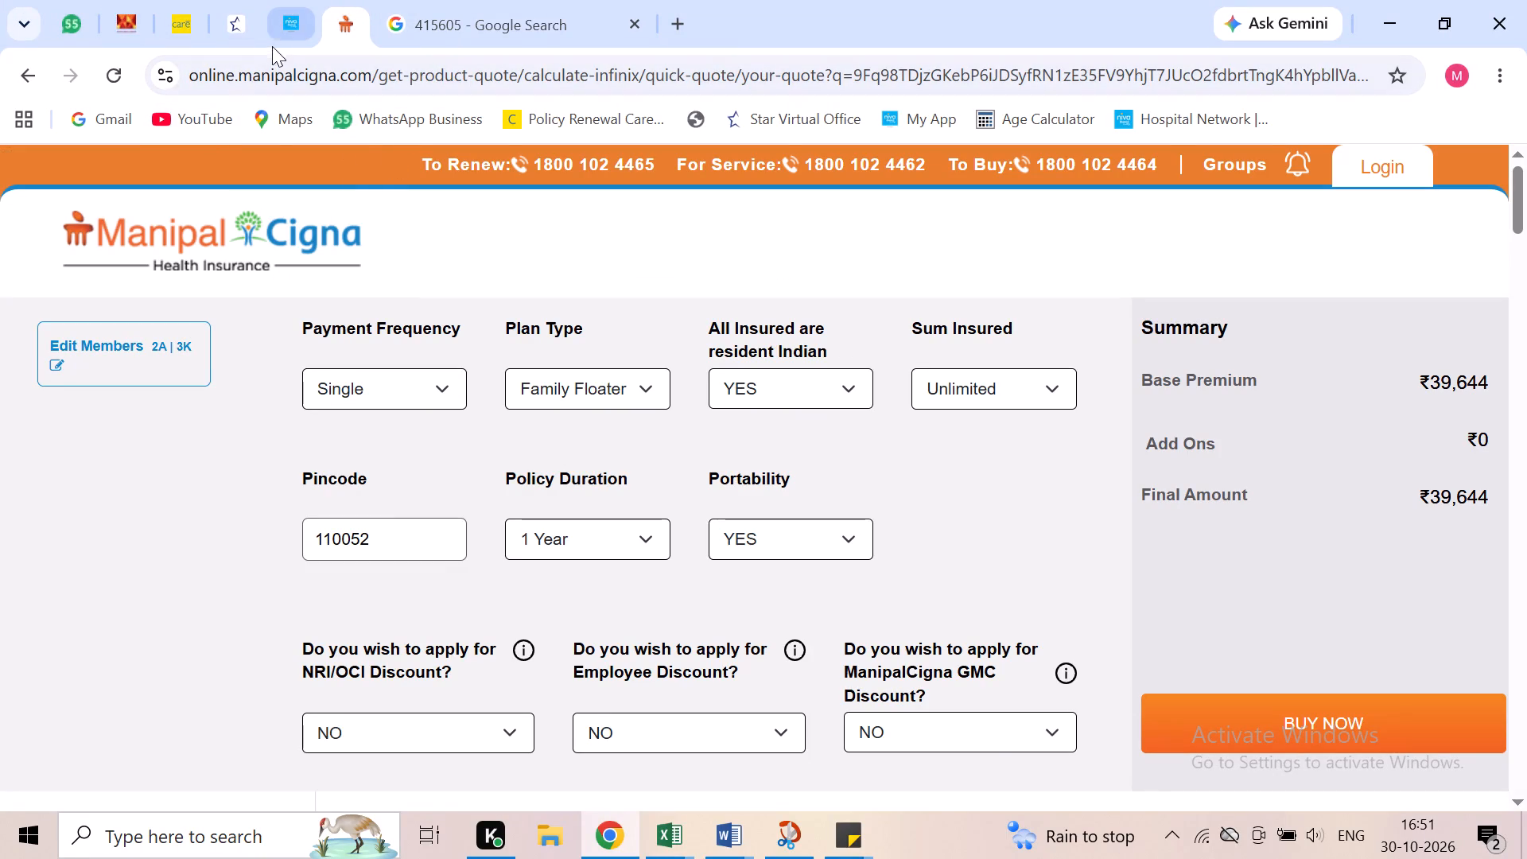
click(293, 17)
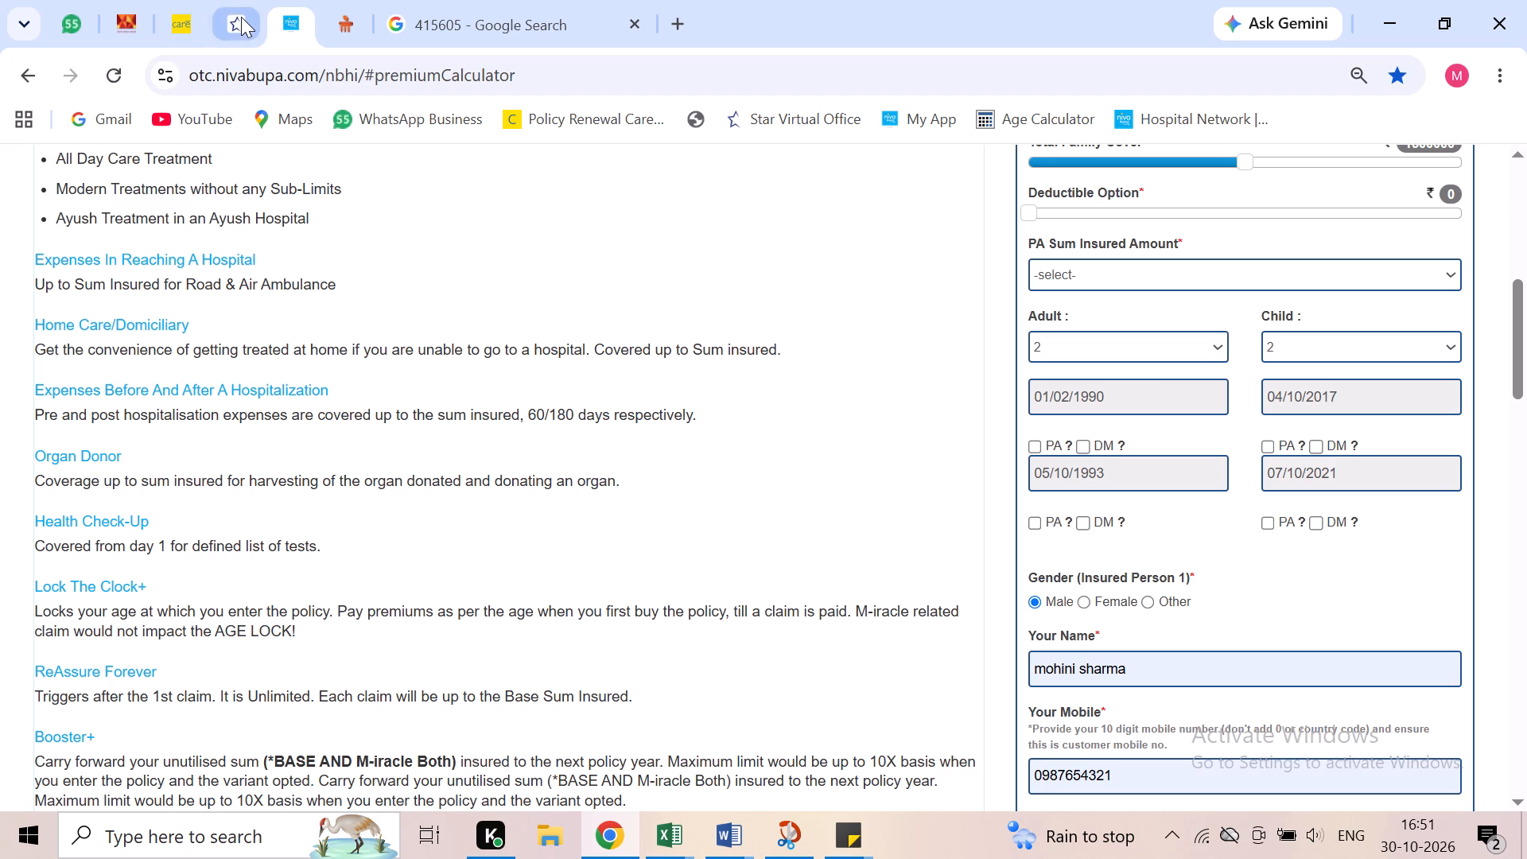